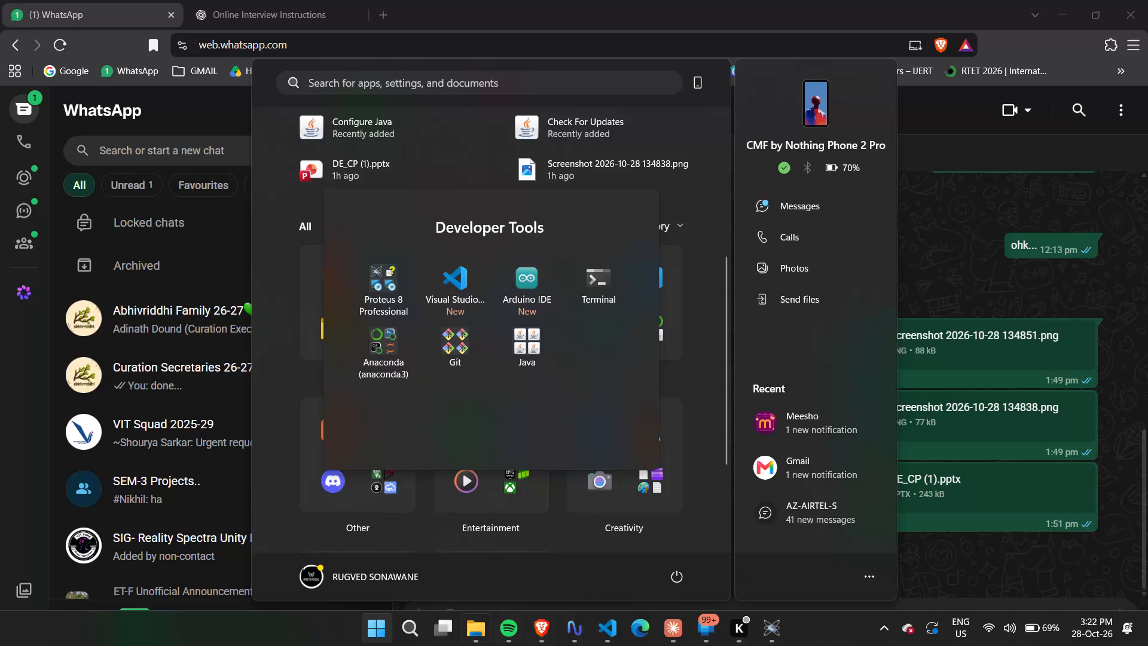
Switch to File Explorer and open the presentation DE_CP.pptx from the Downloads folder in PowerPoint.
click(417, 636)
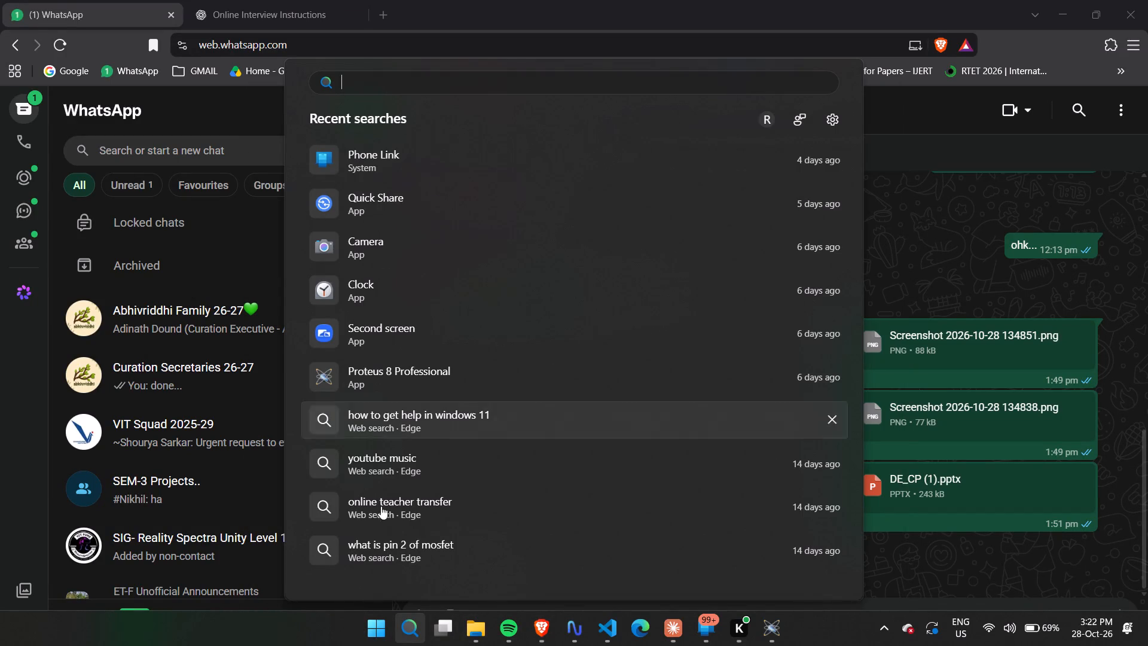
click(376, 629)
click(490, 629)
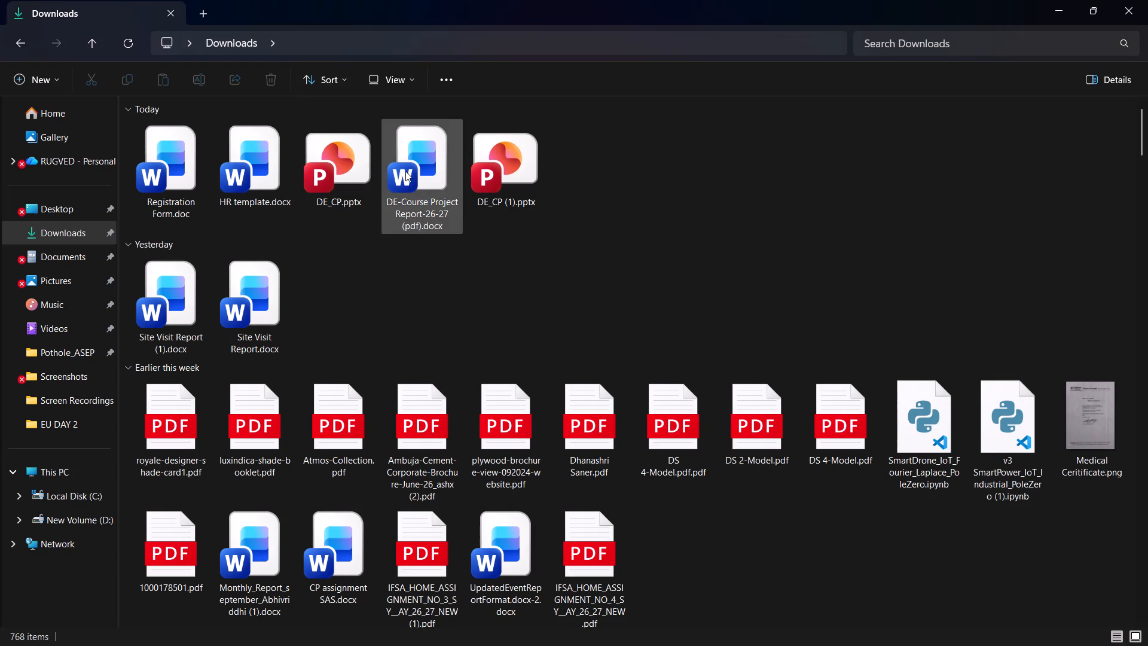
double_click(368, 167)
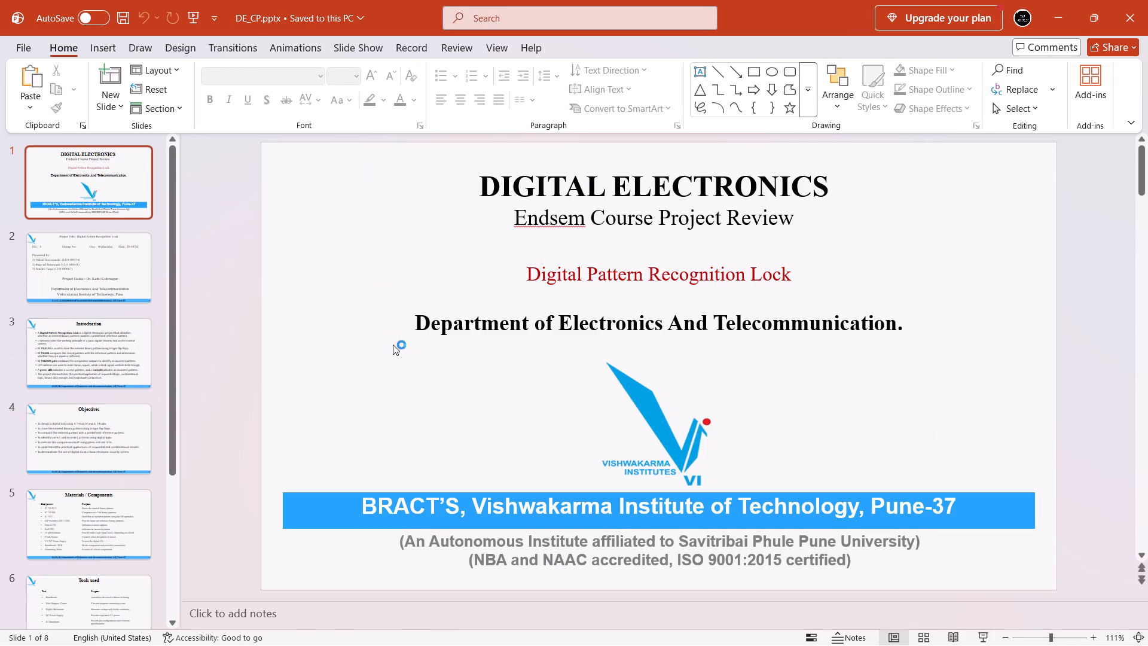
Review the Digital Pattern Recognition Lock slides from the title through the closing slide, returning to the Simulation slide.
key(Down)
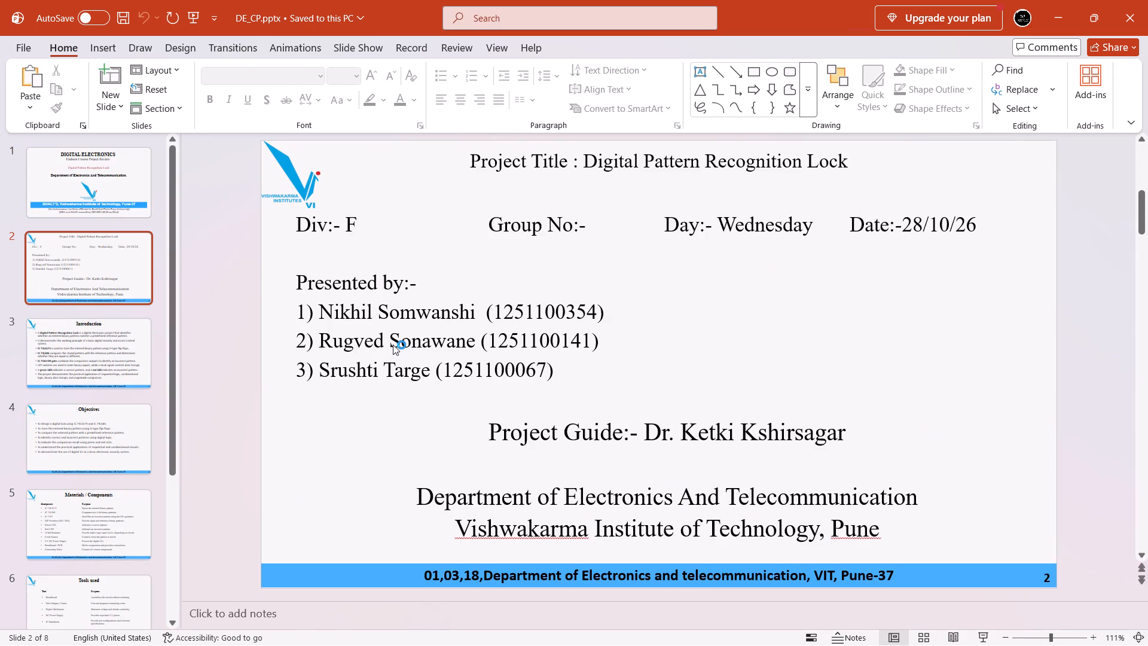
key(Down)
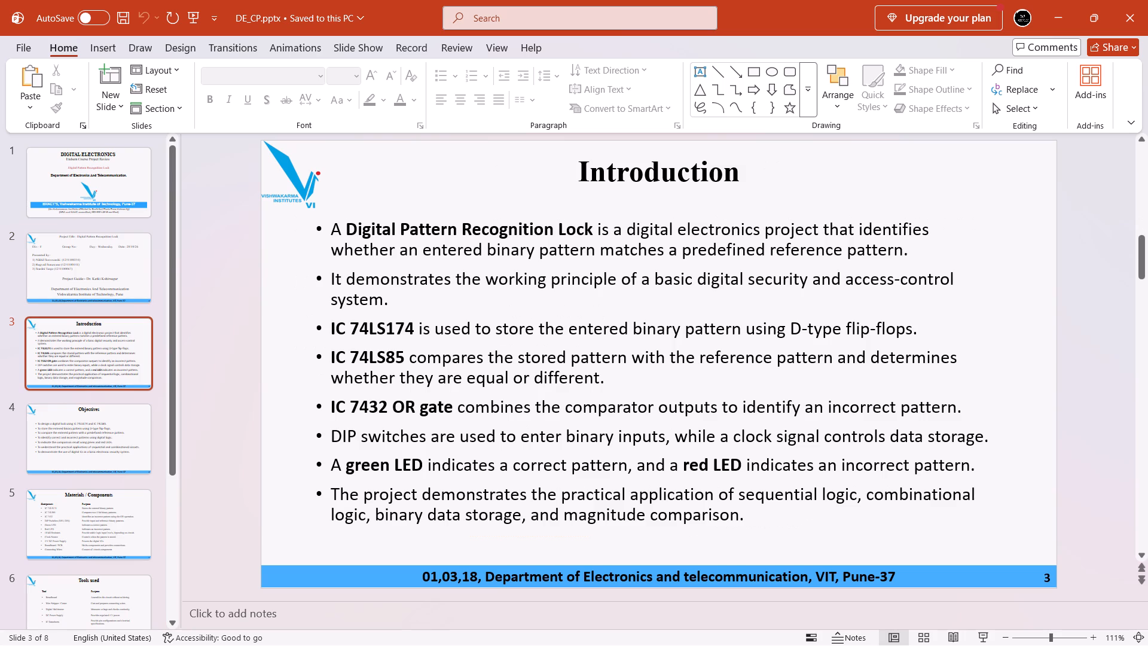
key(Down)
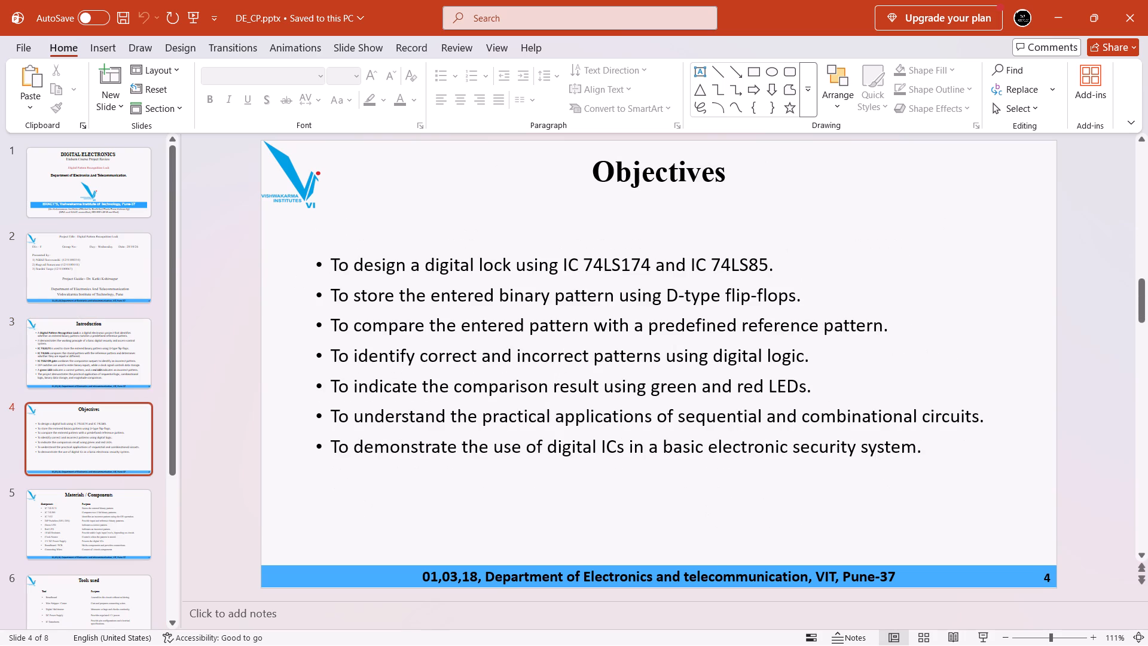
key(Down)
key(Down)
key(Down)
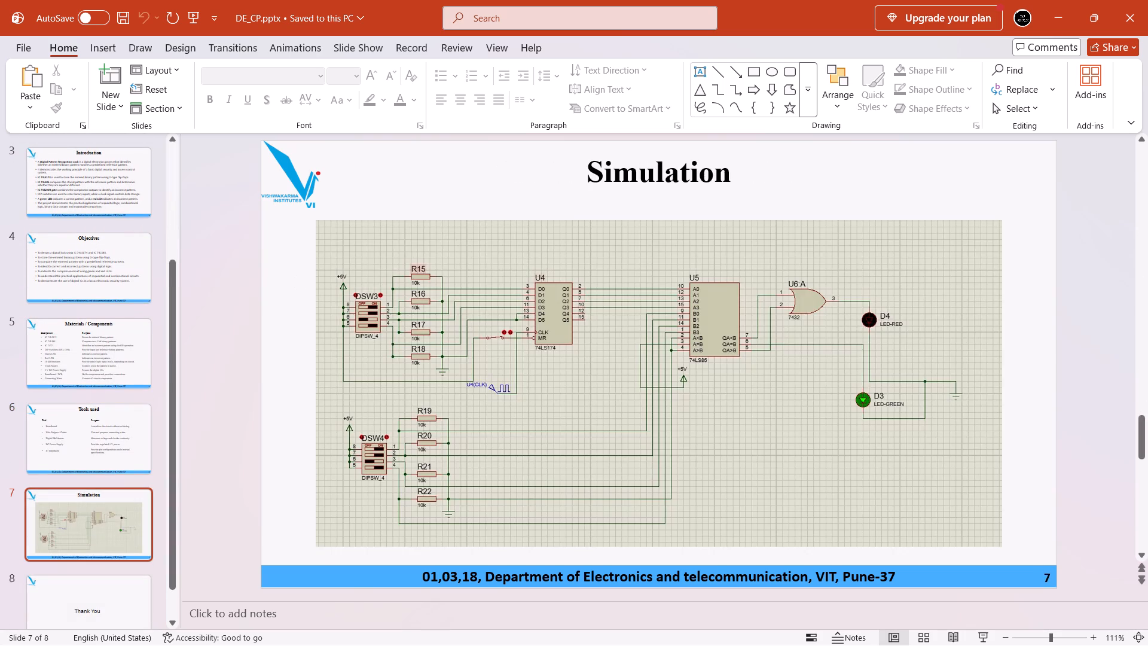
key(Down)
key(Up)
key(Up)
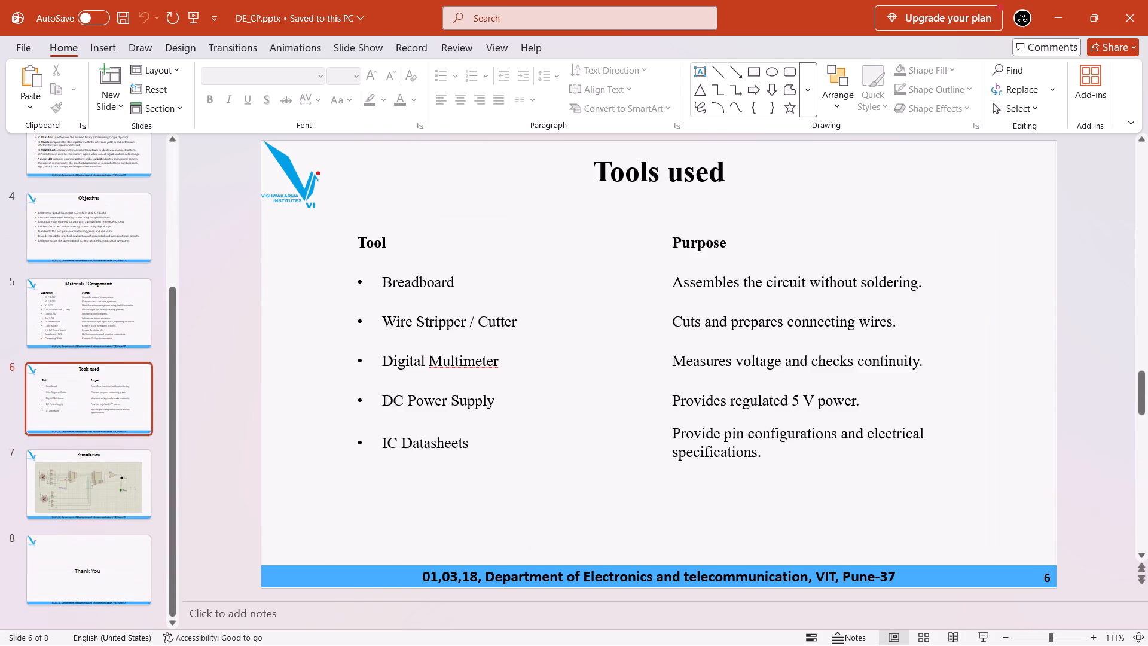
key(Down)
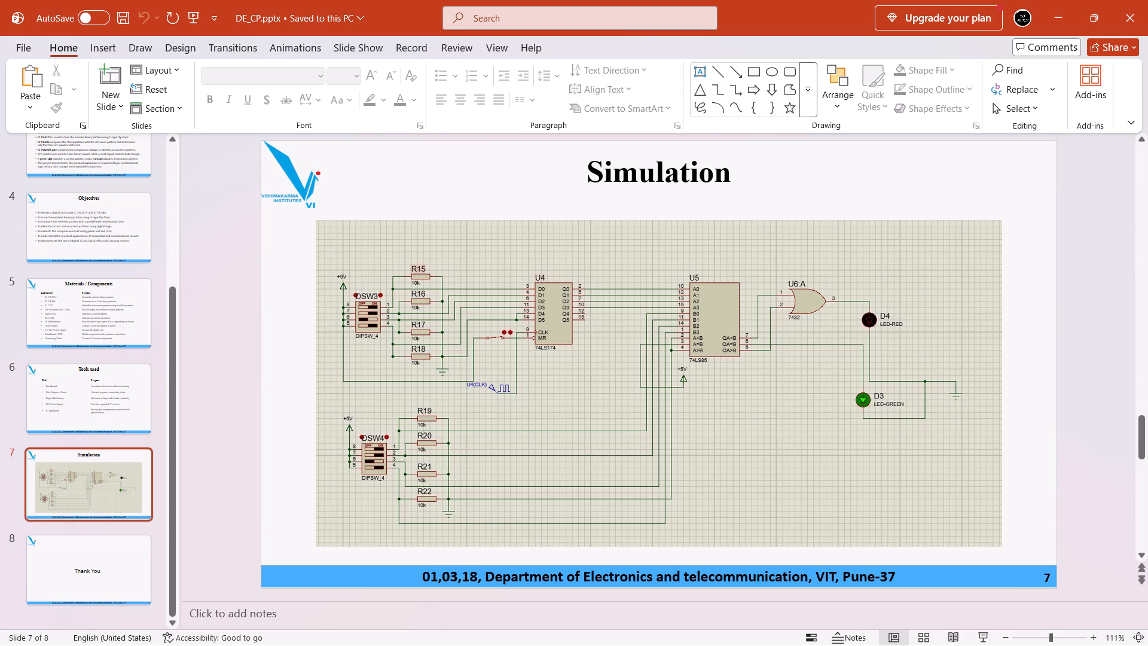
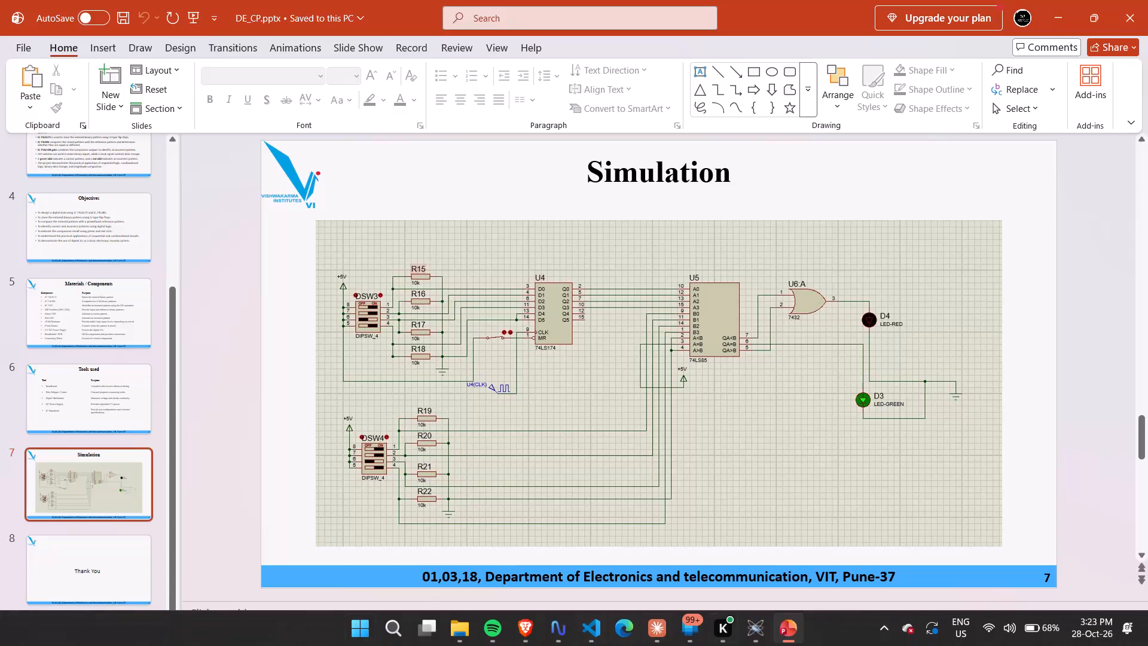
click(878, 623)
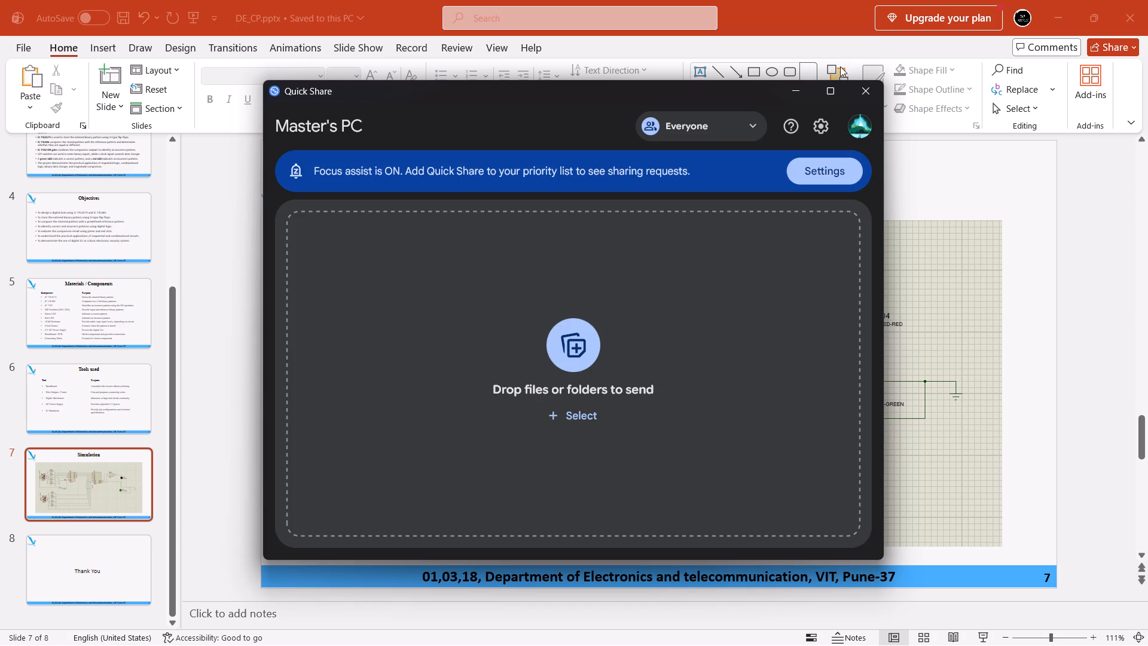
click(865, 88)
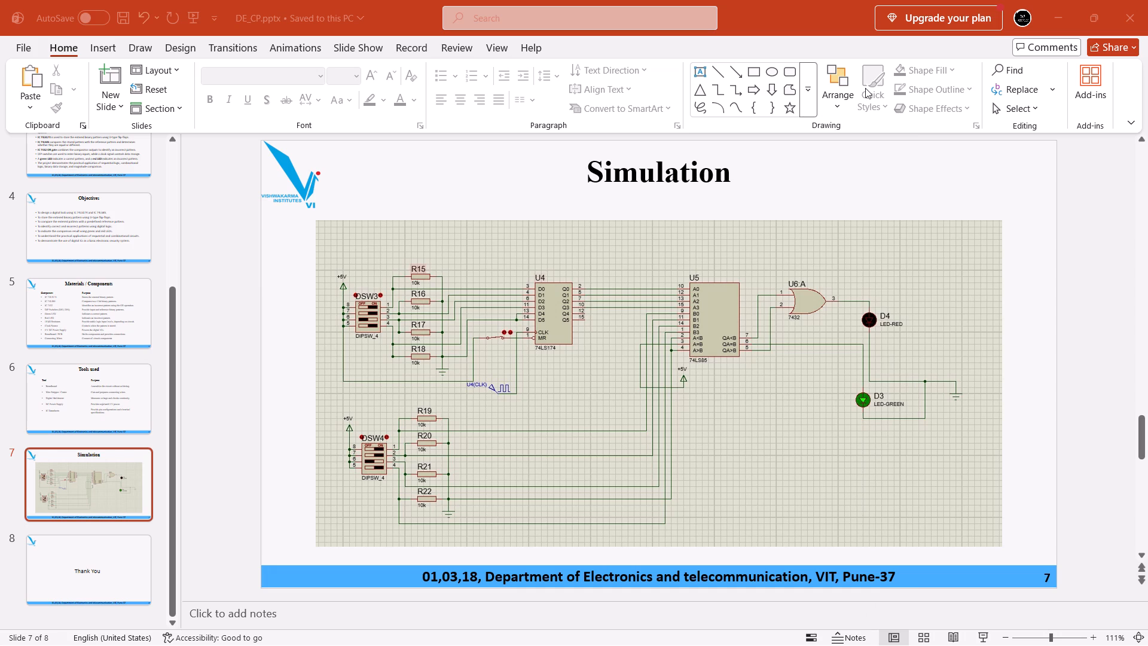
Mute the computer's sound.
key(F1)
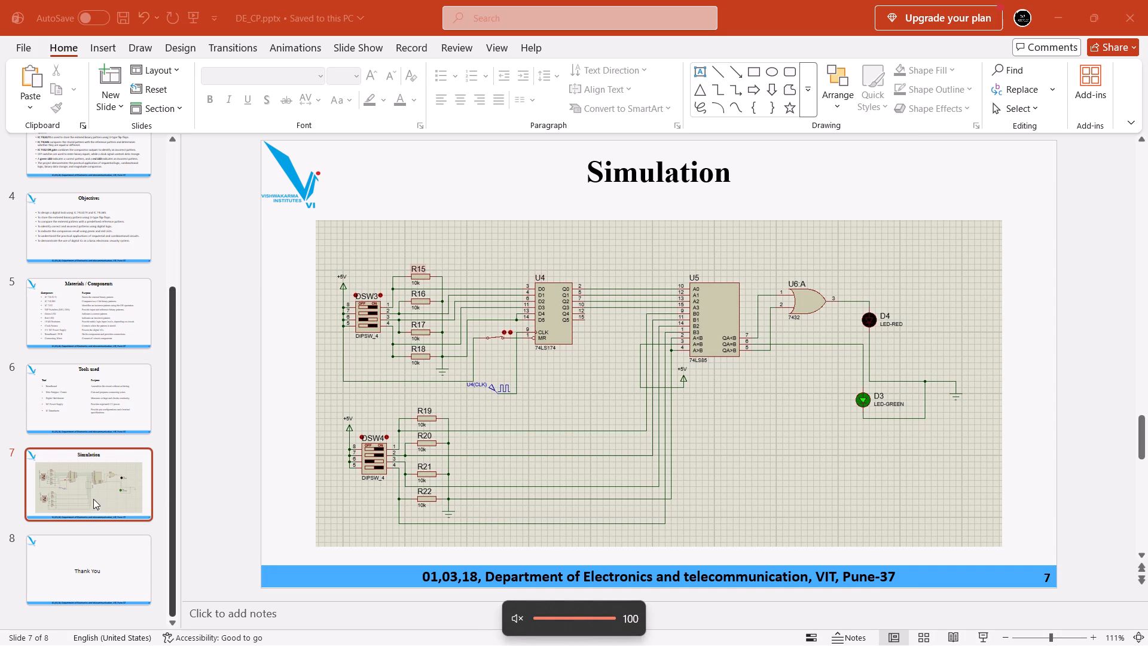
Duplicate the Simulation slide, slide 7, in the presentation.
click(100, 482)
key(ctrl+d)
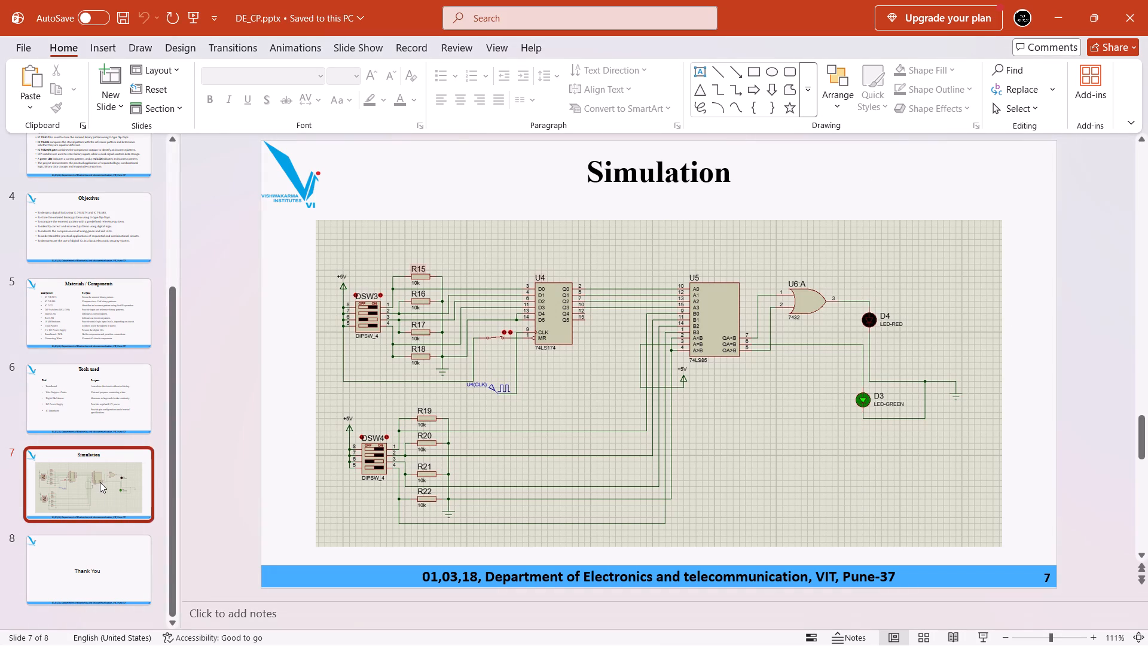
right_click(100, 482)
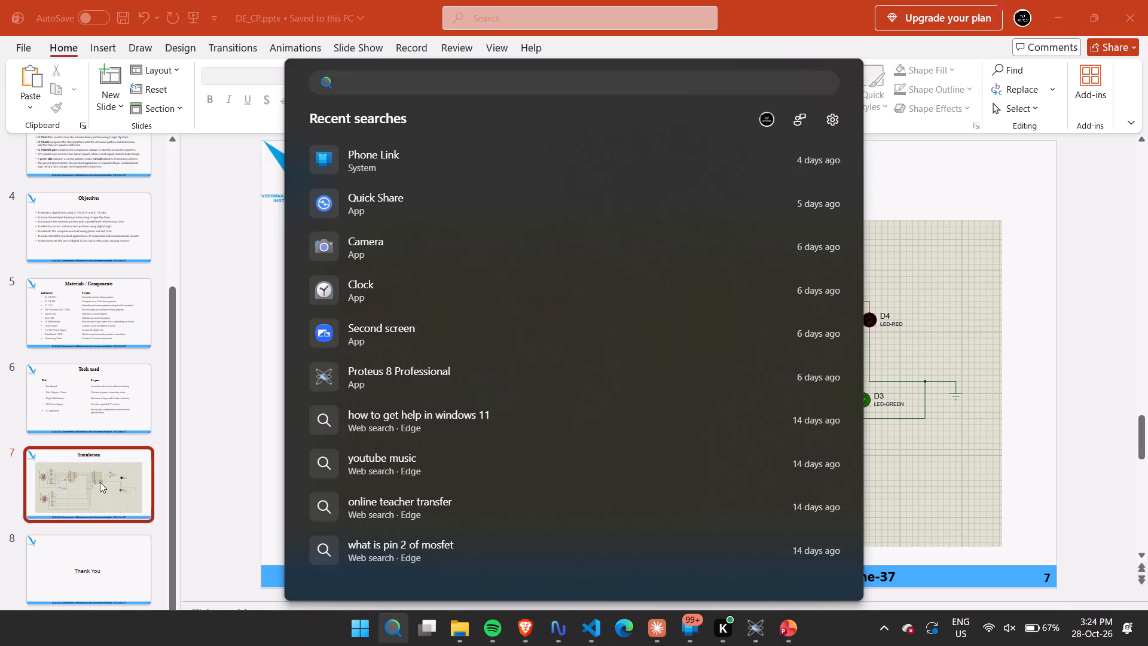
right_click(100, 482)
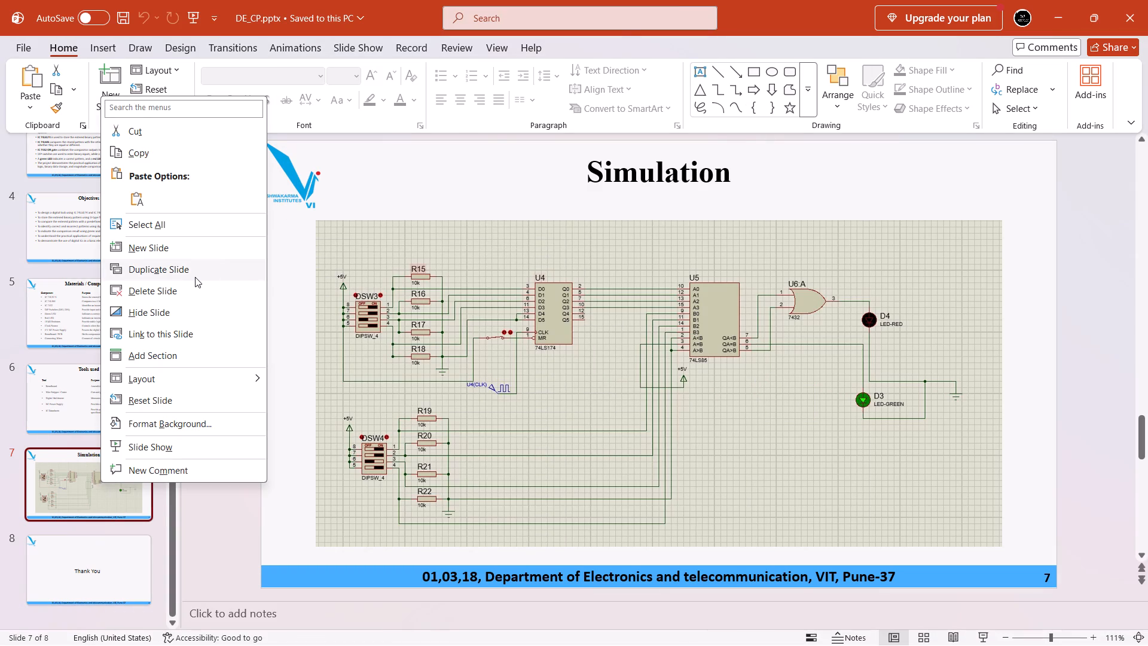
click(196, 277)
Change the title of the duplicated slide 8 to "Trainer Kit".
click(86, 574)
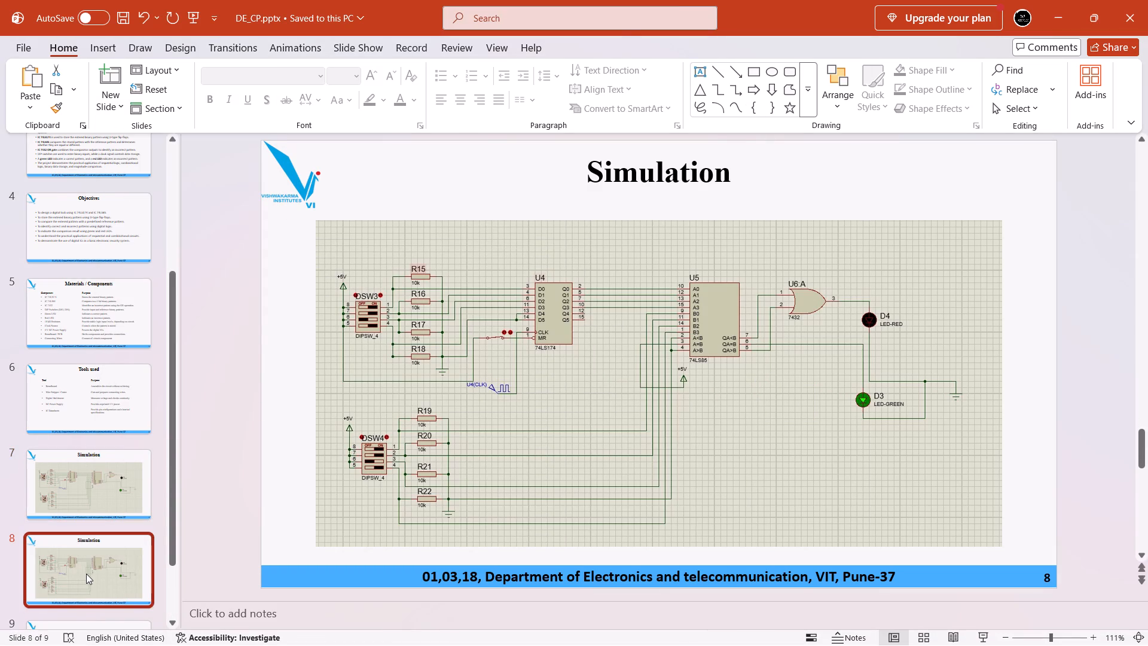
click(649, 178)
double_click(649, 178)
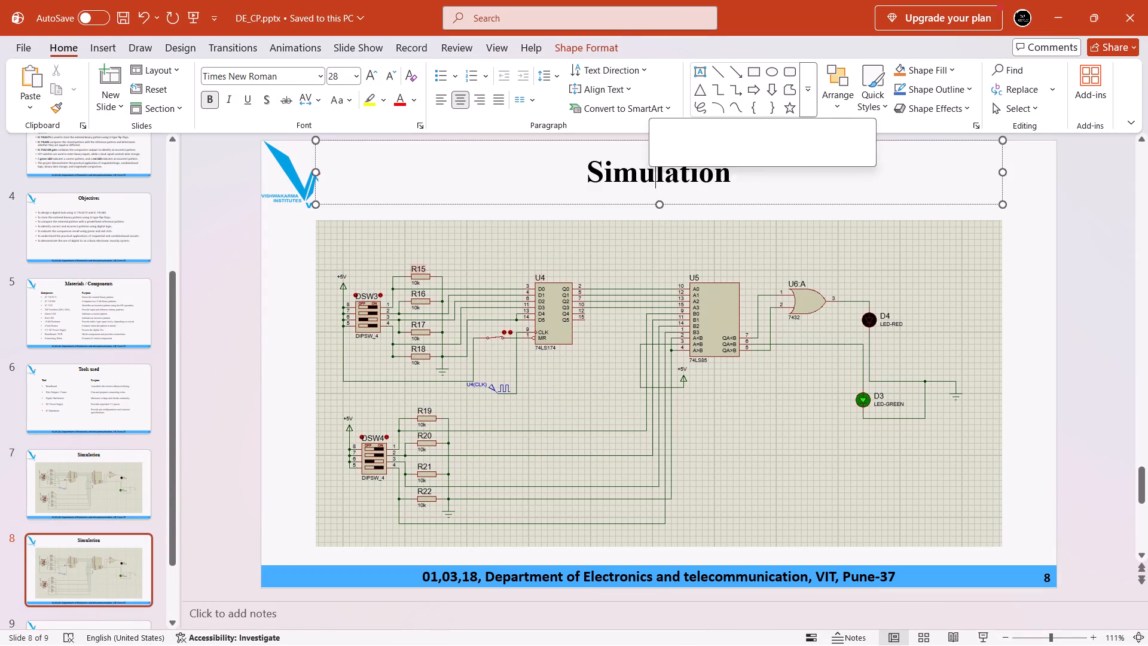
text(Trainer Kit)
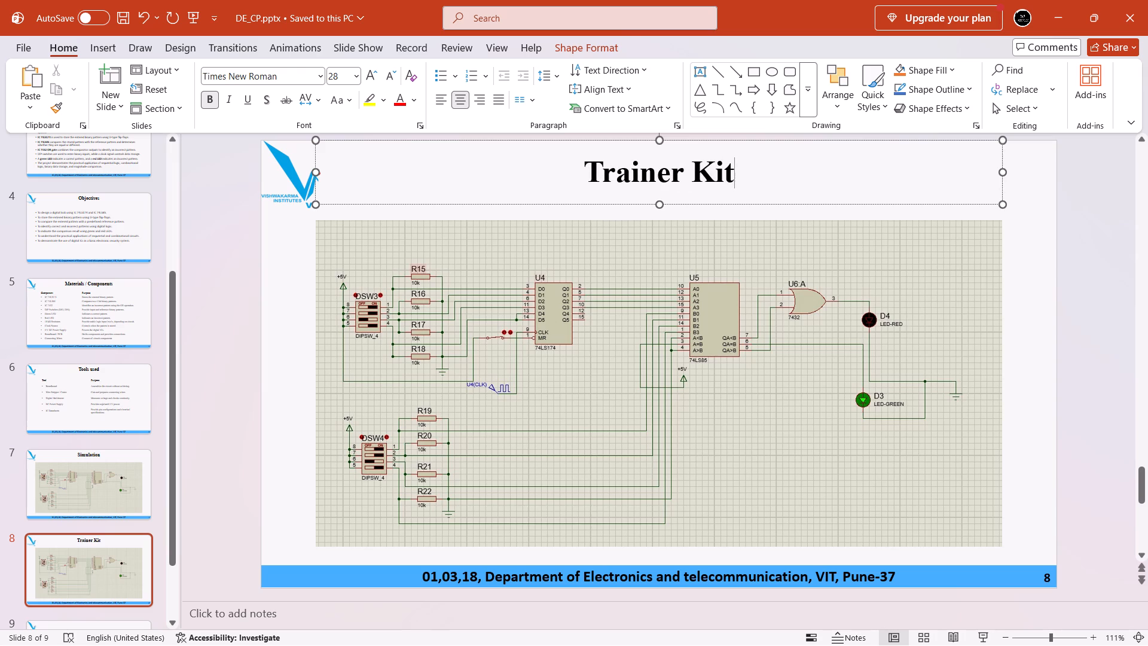
click(1073, 263)
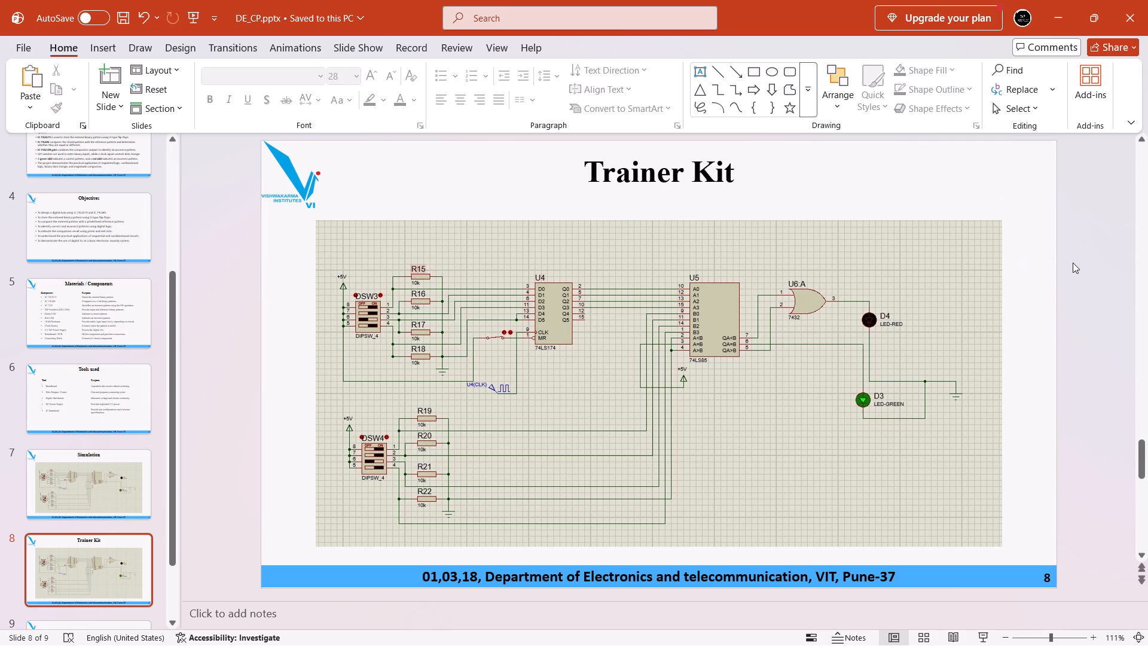
Move the Trainer Kit title box slightly lower and a little to the left on the slide.
click(746, 180)
click(697, 179)
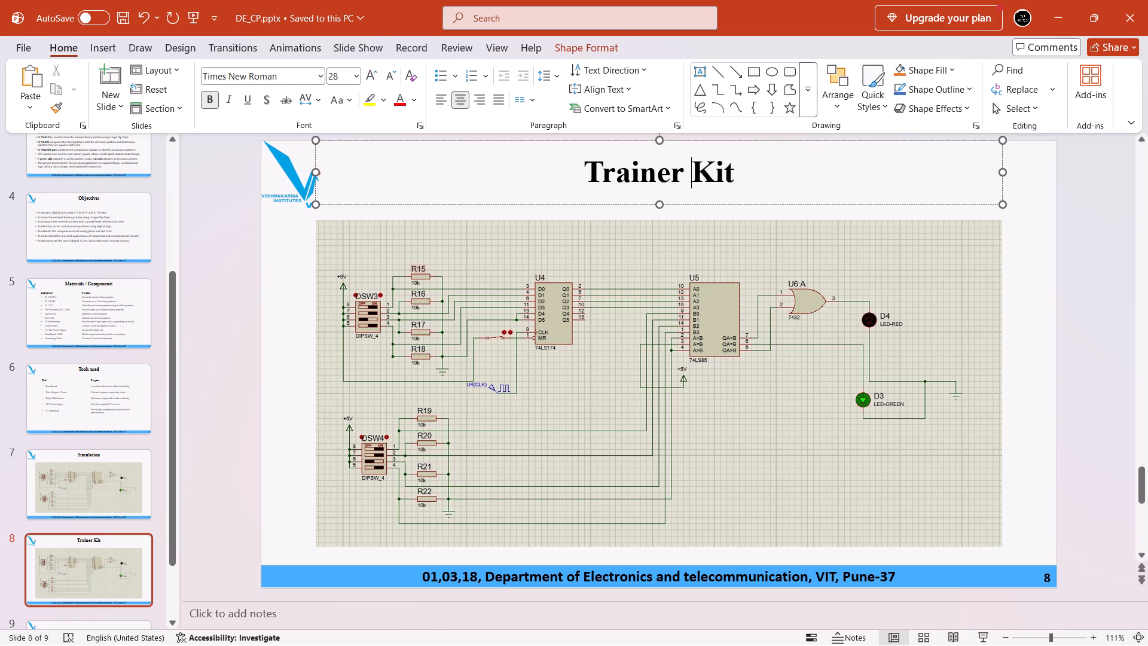
drag(644, 204, 622, 203)
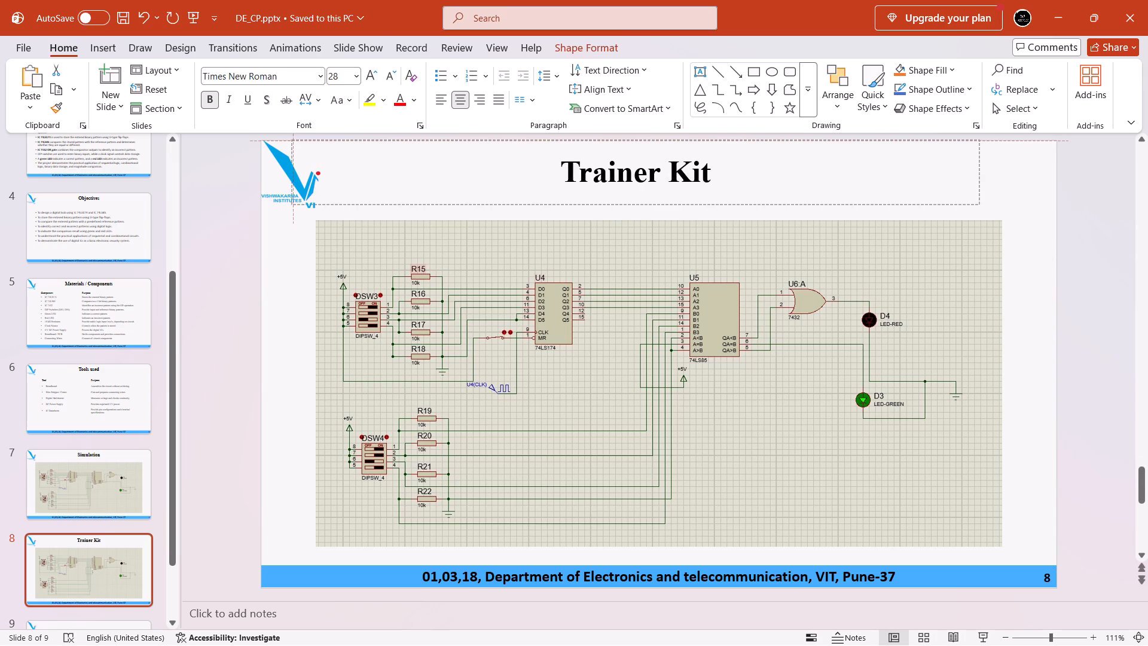
drag(622, 203, 623, 209)
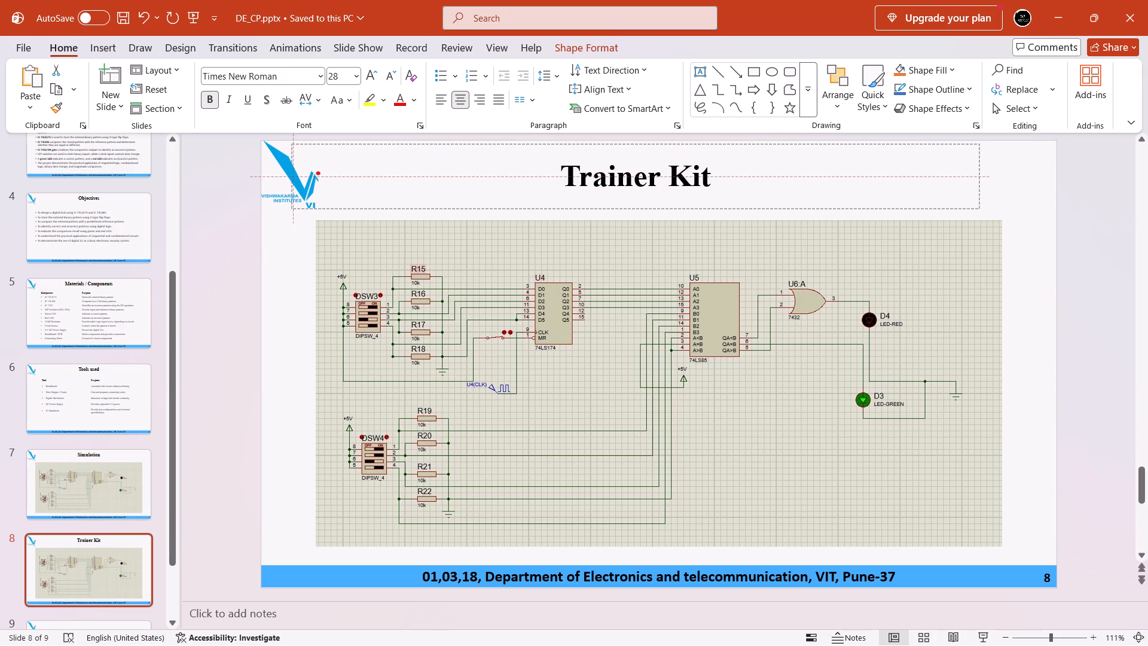
drag(623, 209, 631, 208)
click(1111, 246)
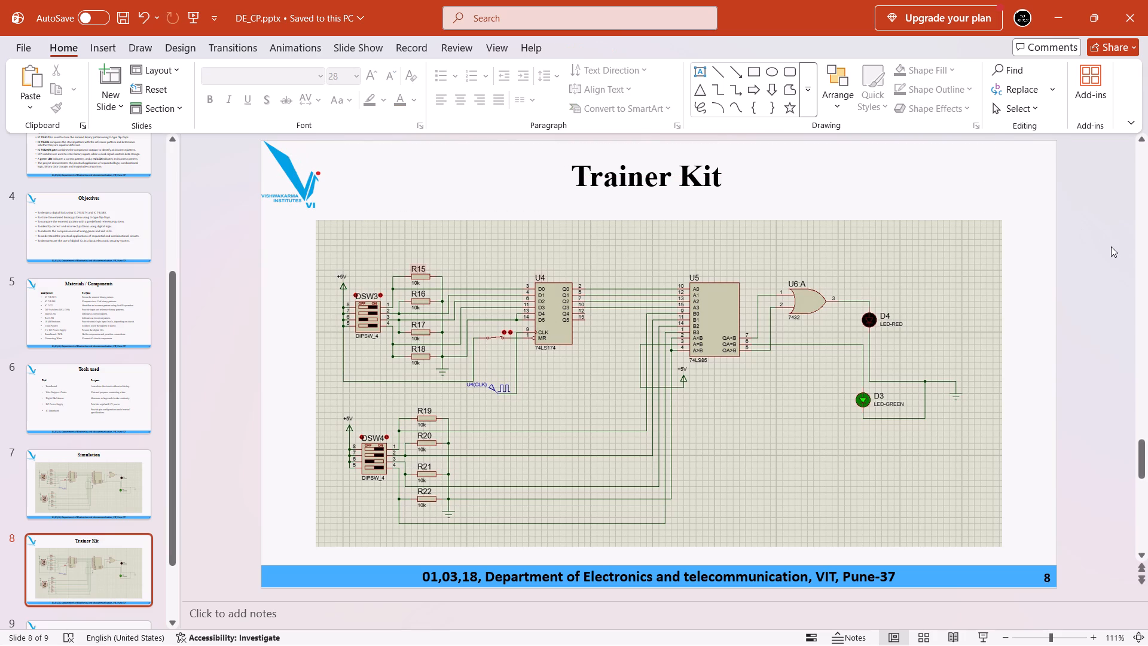
Replace the circuit image on the Trainer Kit slide with the video VID_20260930_161919518.mp4 from Downloads.
click(829, 354)
key(Delete)
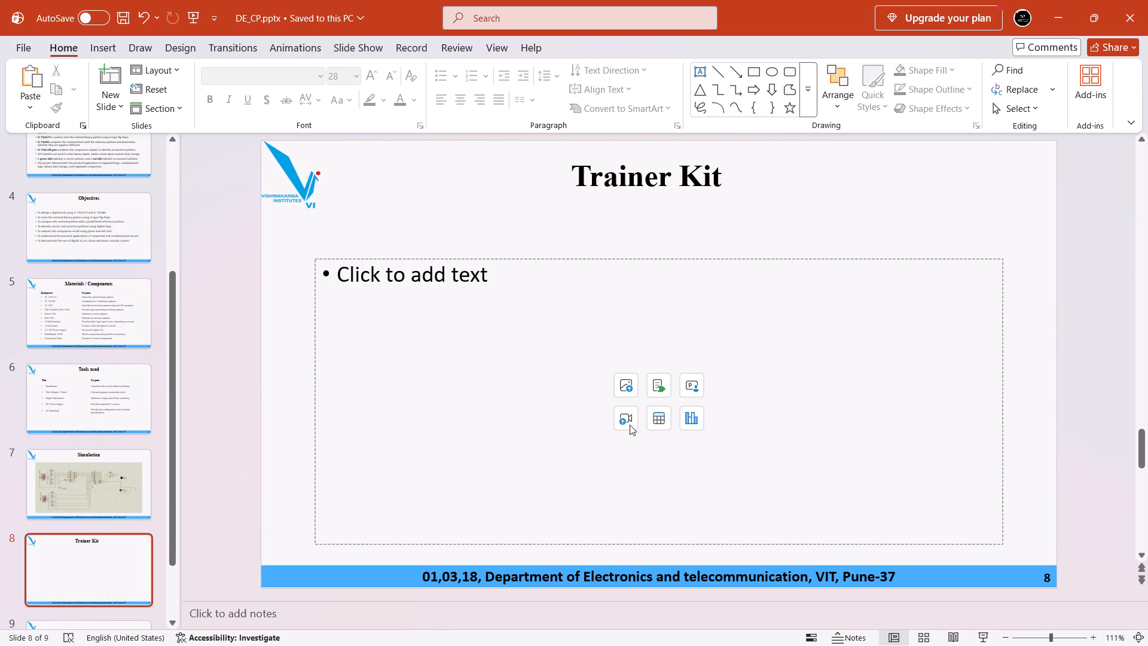
click(630, 425)
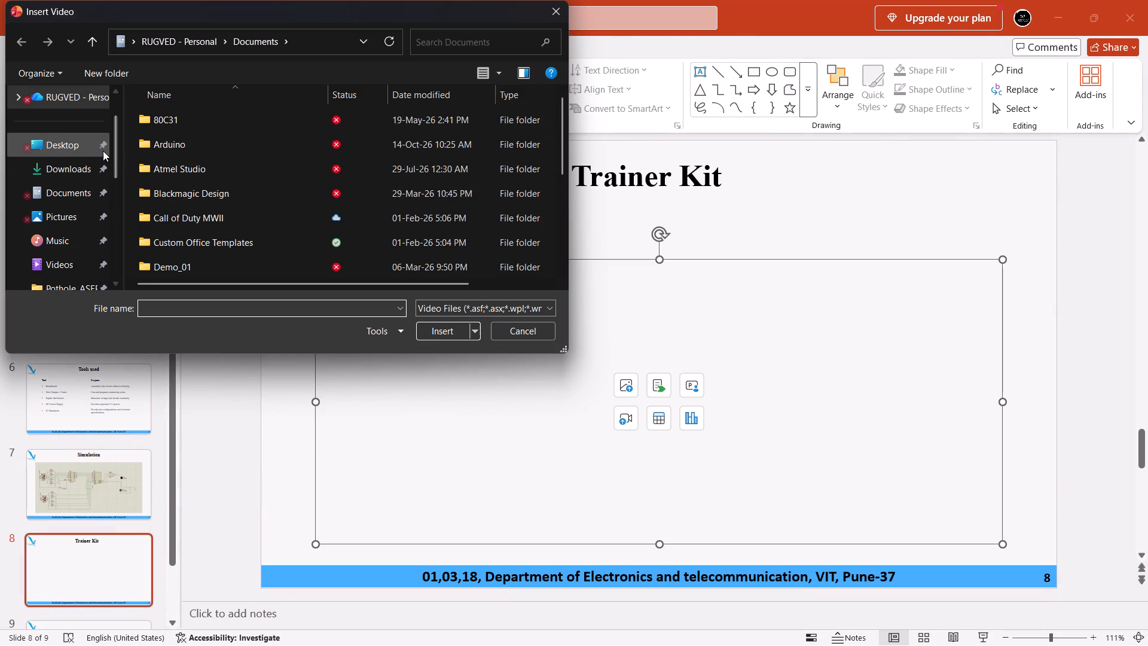
click(66, 161)
scroll(183, 153, up, 15)
scroll(401, 214, down, 1)
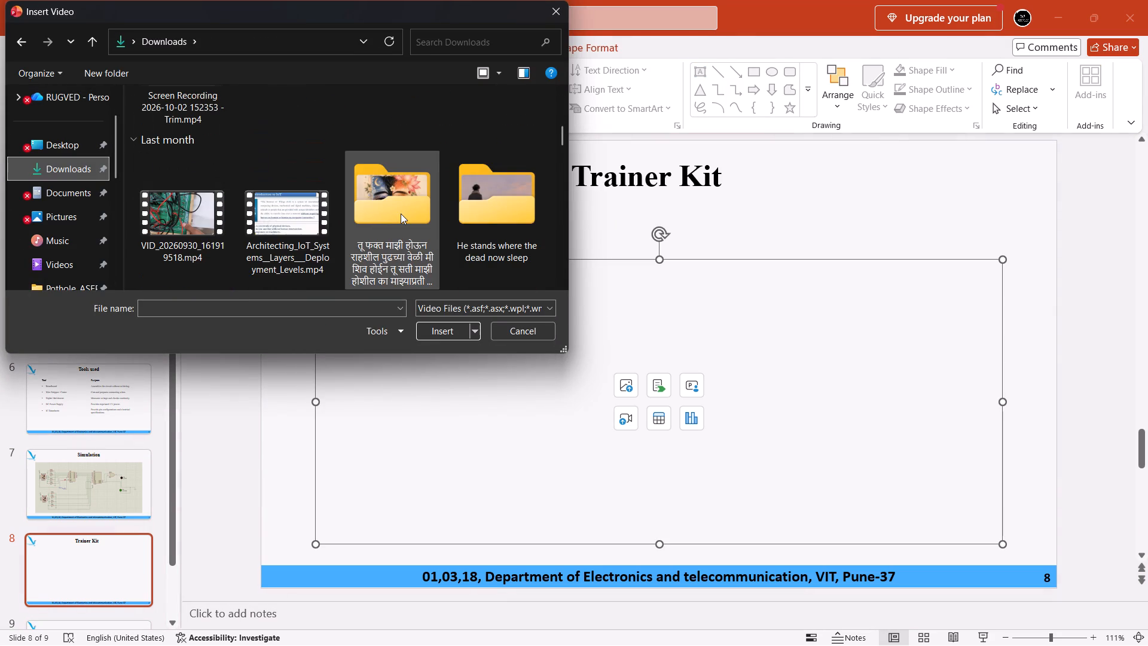
double_click(185, 217)
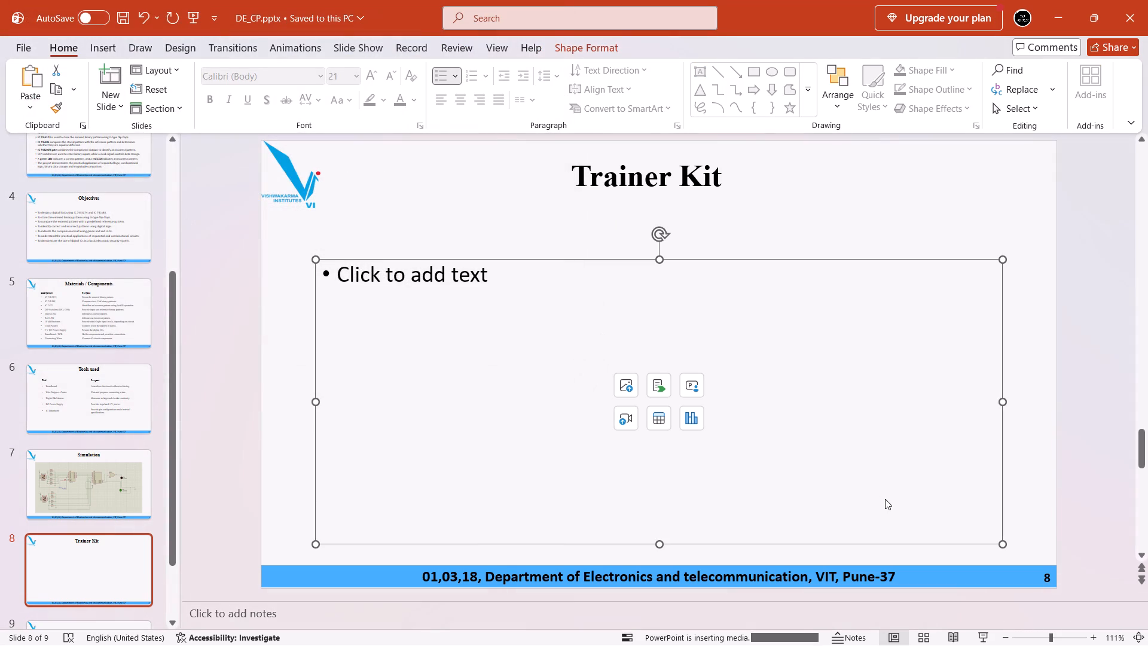
click(1096, 374)
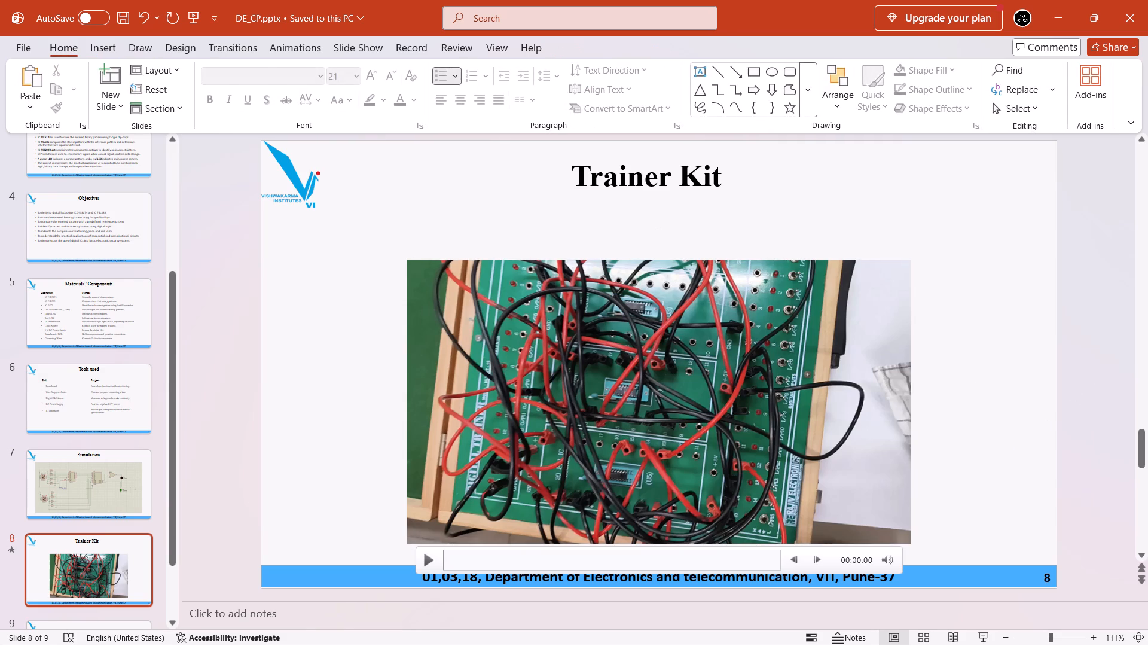
Move the trainer kit video up beneath the title, keeping it horizontally centred on the slide.
click(715, 395)
drag(715, 395, 719, 365)
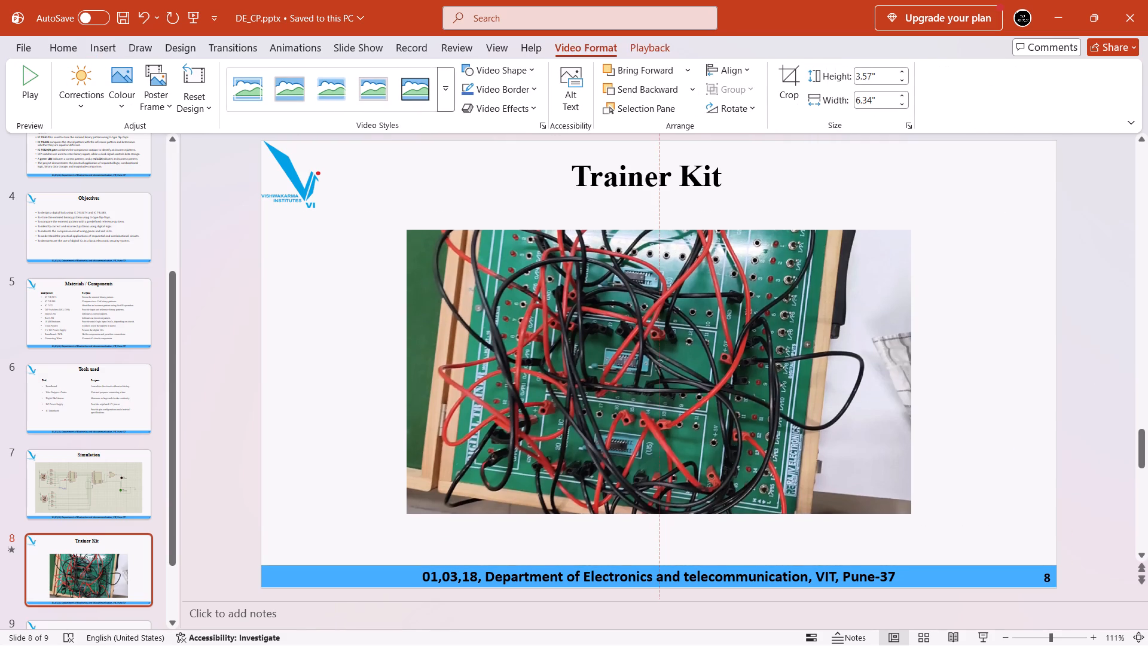
drag(719, 365, 718, 359)
click(1054, 347)
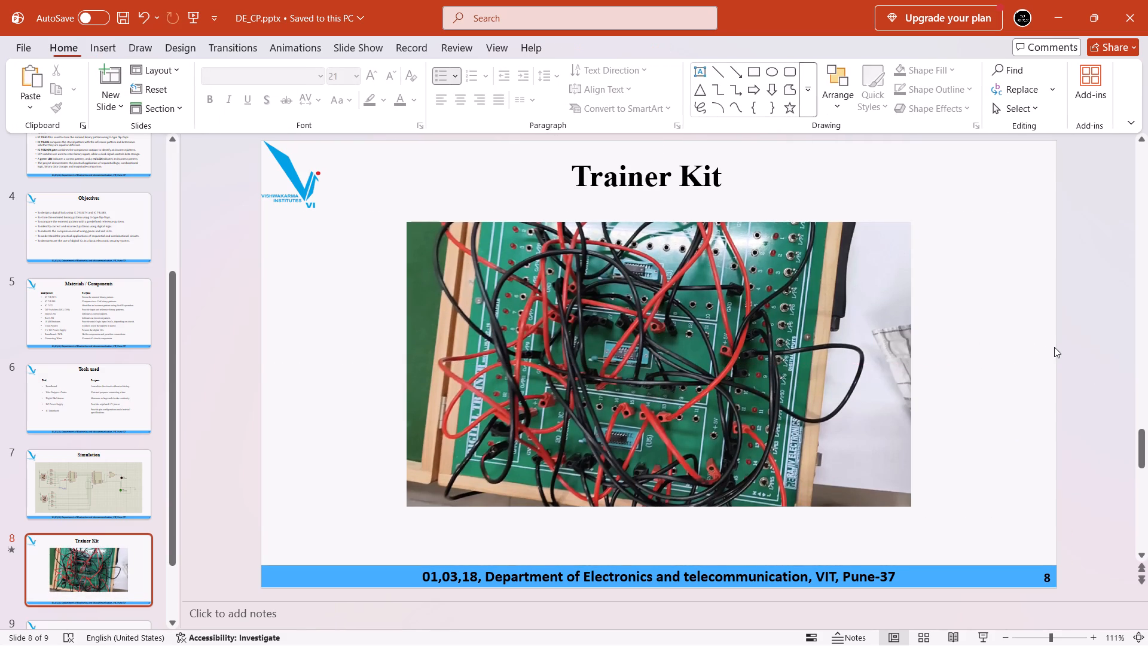
Preview the start of the trainer kit video on the slide, then stop playback.
click(526, 437)
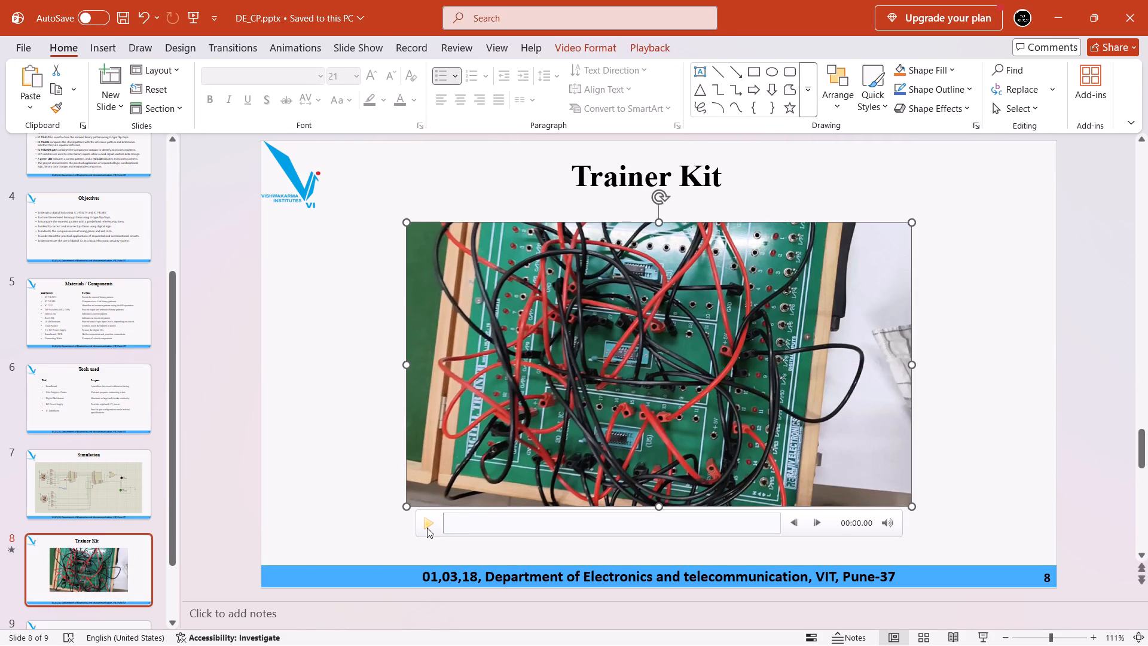
click(427, 528)
click(427, 528)
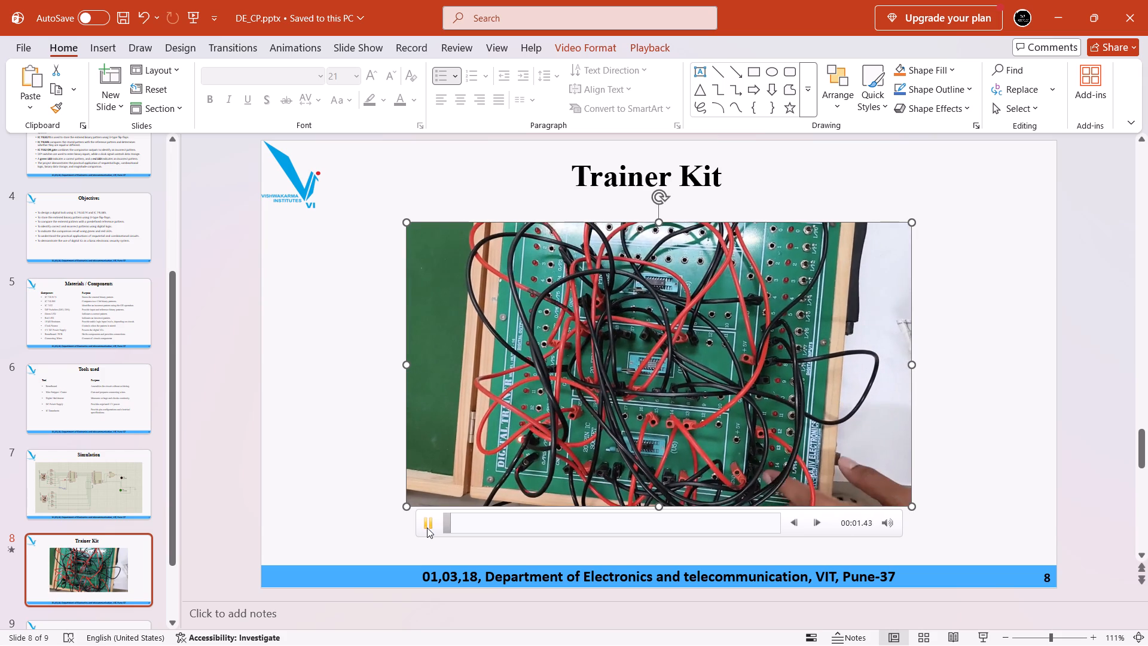
click(297, 449)
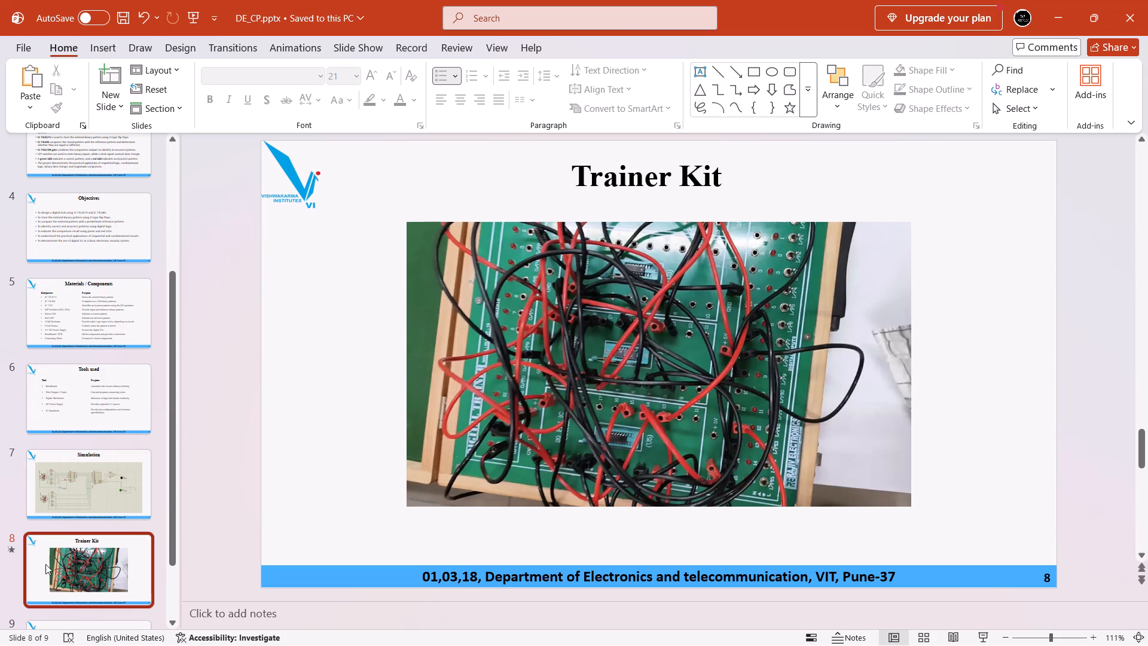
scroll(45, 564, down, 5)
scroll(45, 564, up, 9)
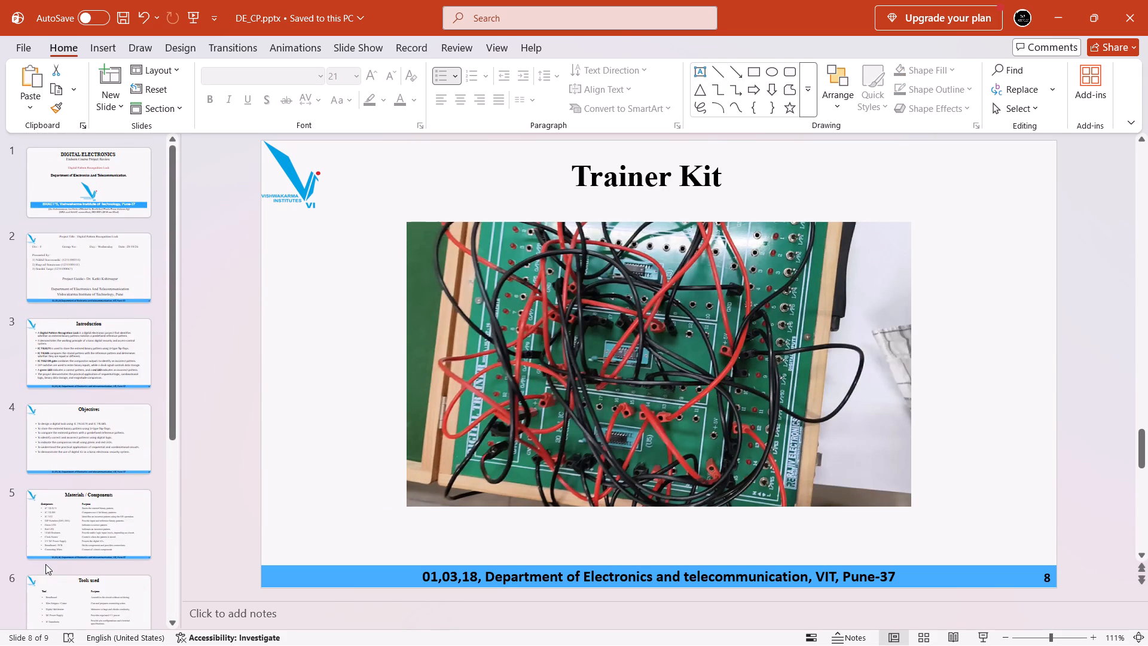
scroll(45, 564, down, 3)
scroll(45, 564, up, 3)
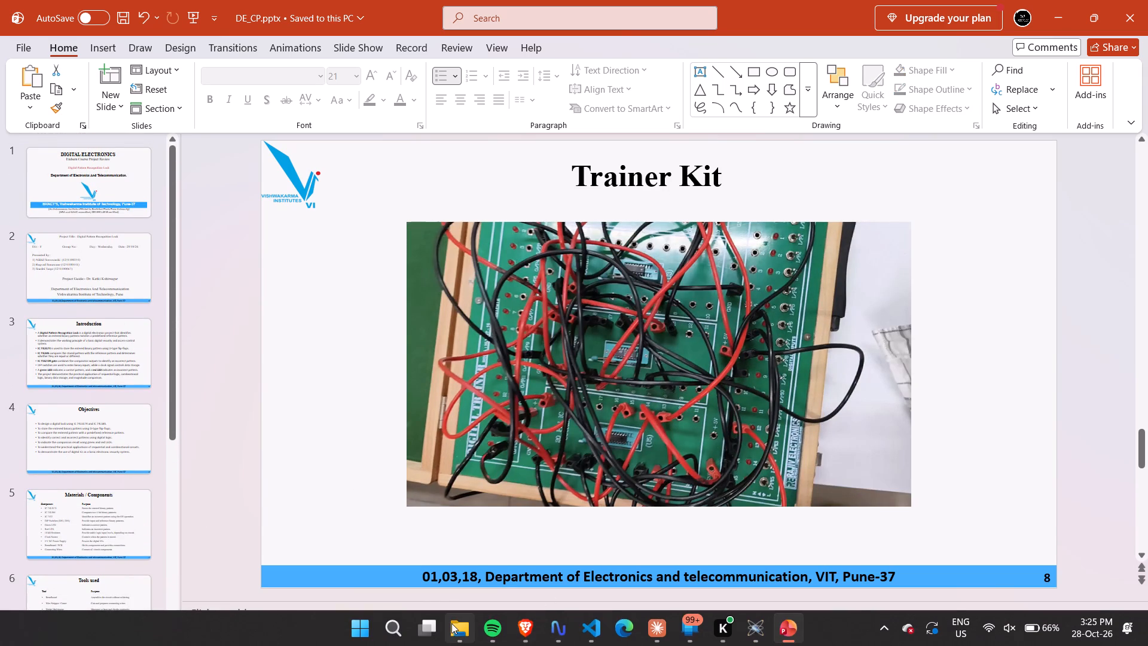
Open DE-Course Project Report-26-27 (pdf).docx from Downloads in Word and enable editing.
click(453, 623)
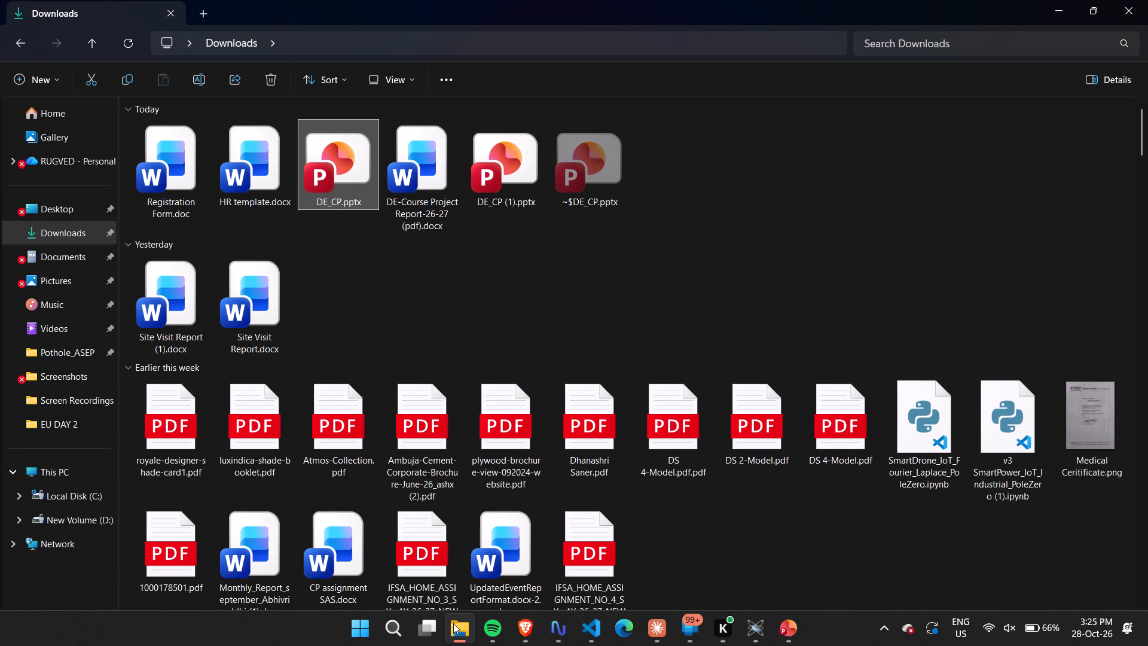
double_click(438, 184)
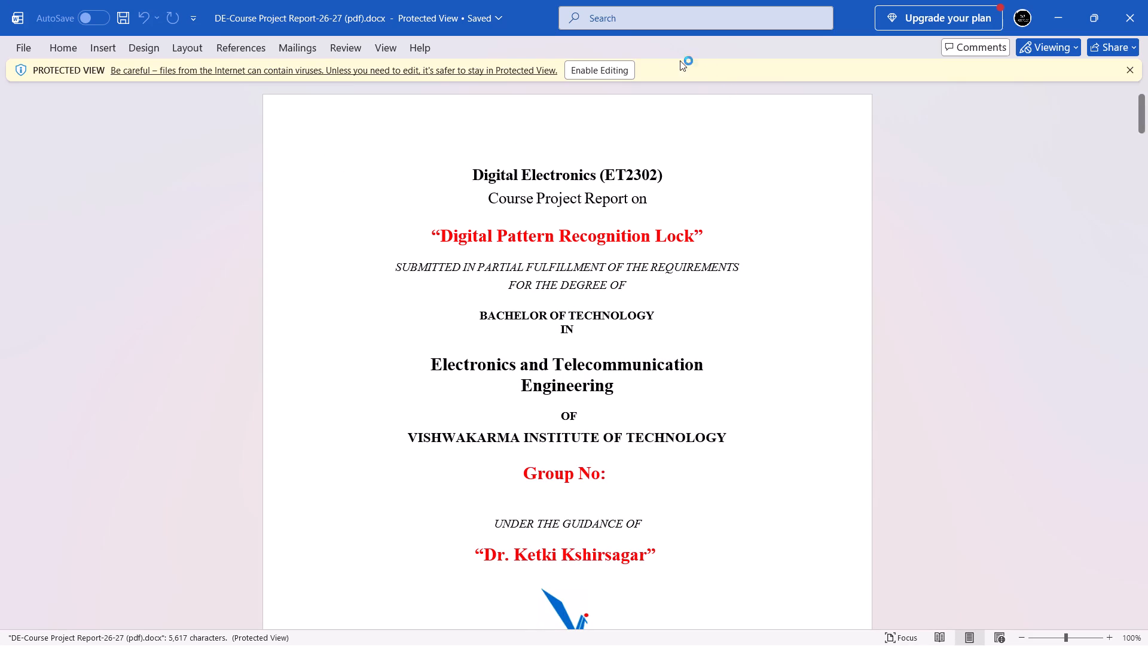
click(602, 68)
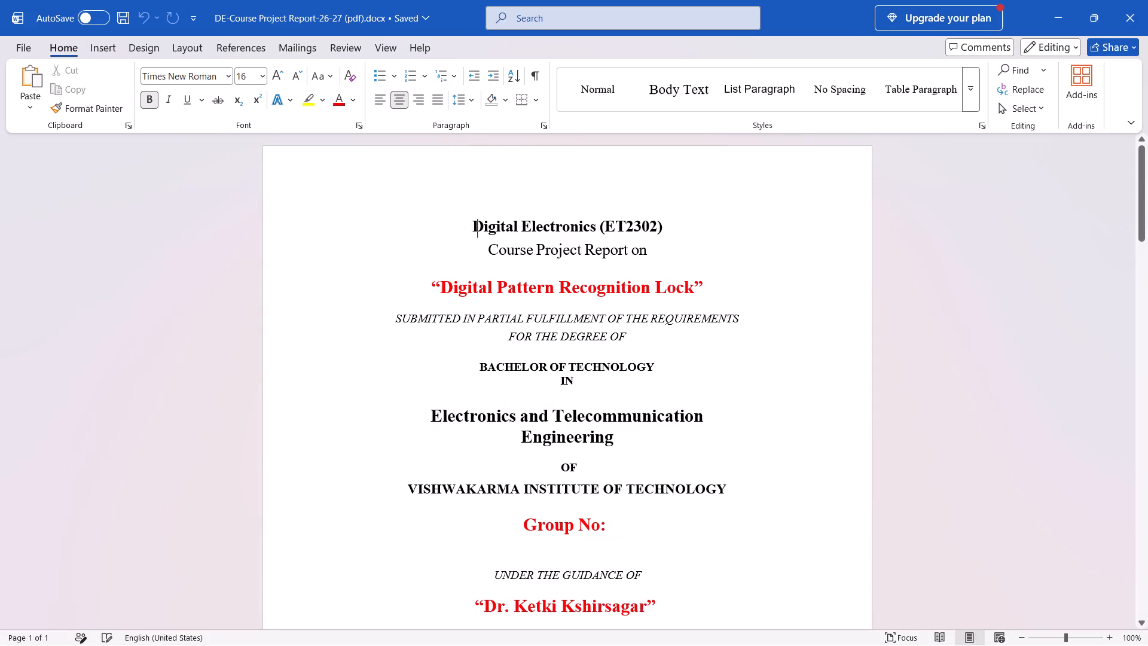
Look through the course project report's cover and certificate pages.
scroll(564, 394, down, 3)
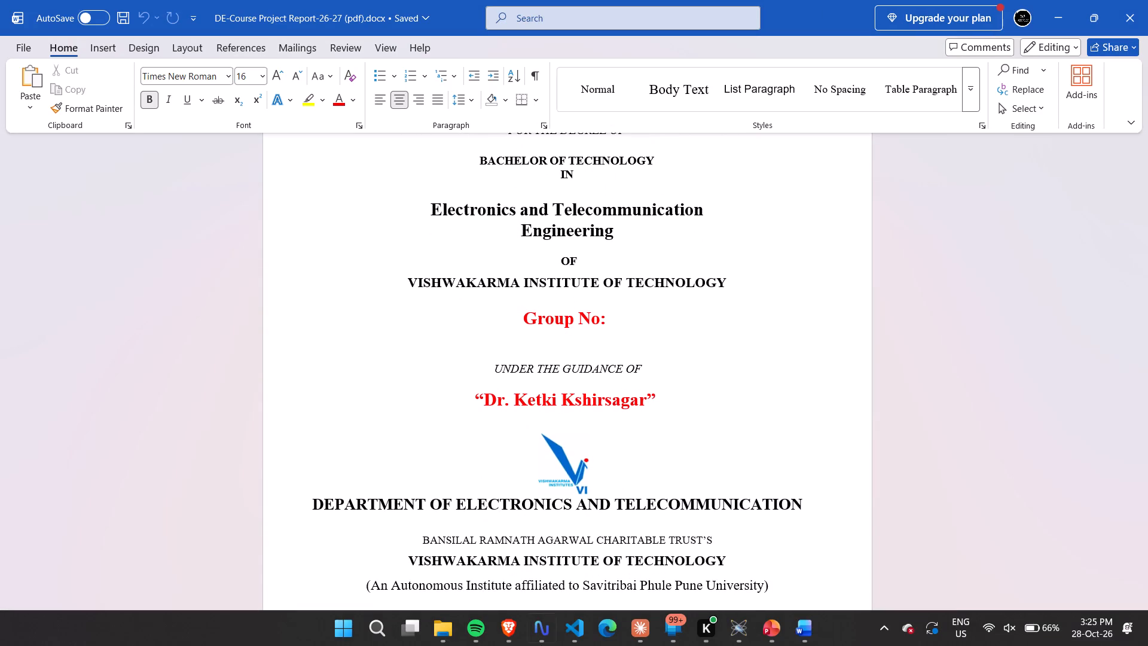
scroll(597, 378, down, 7)
scroll(597, 378, up, 1)
scroll(597, 378, down, 1)
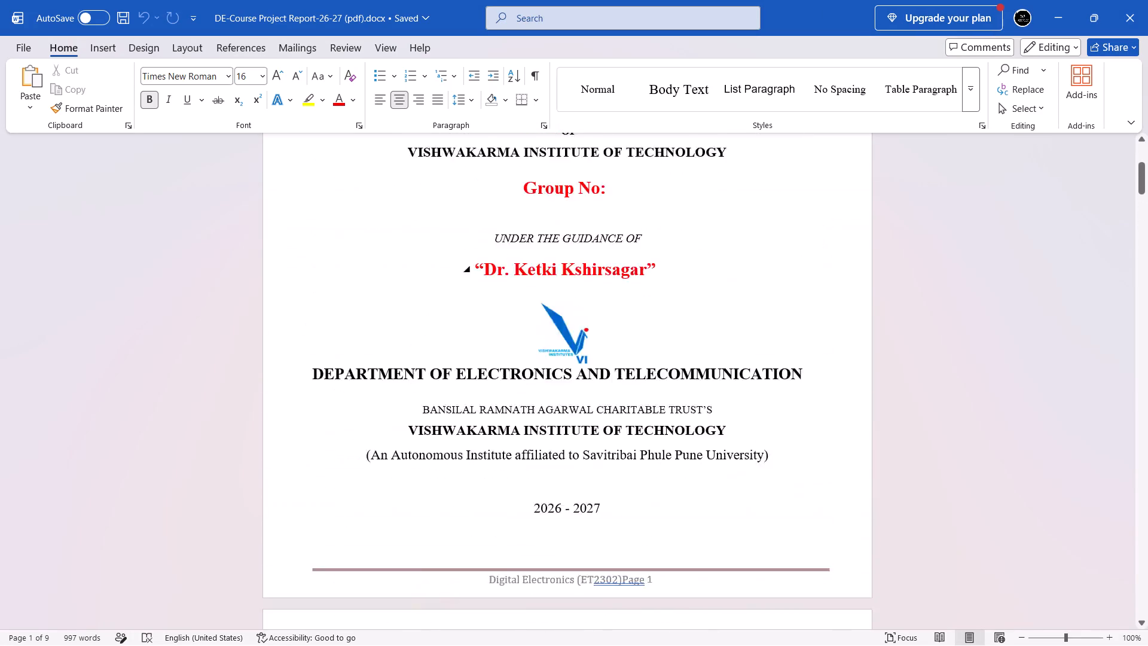
scroll(597, 378, down, 2)
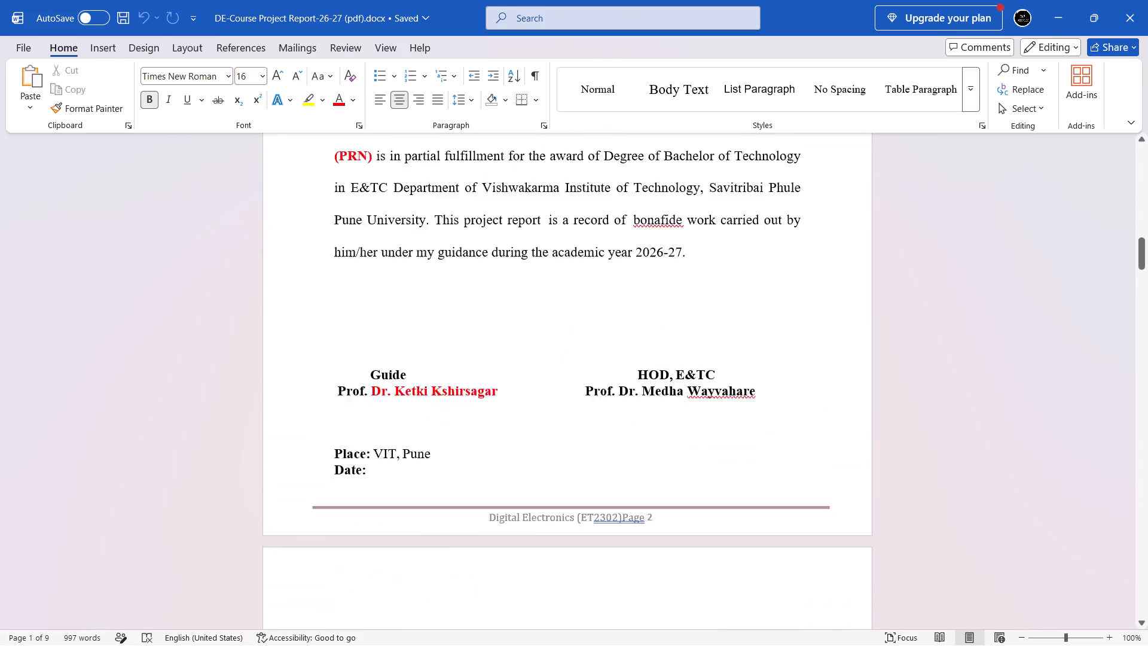
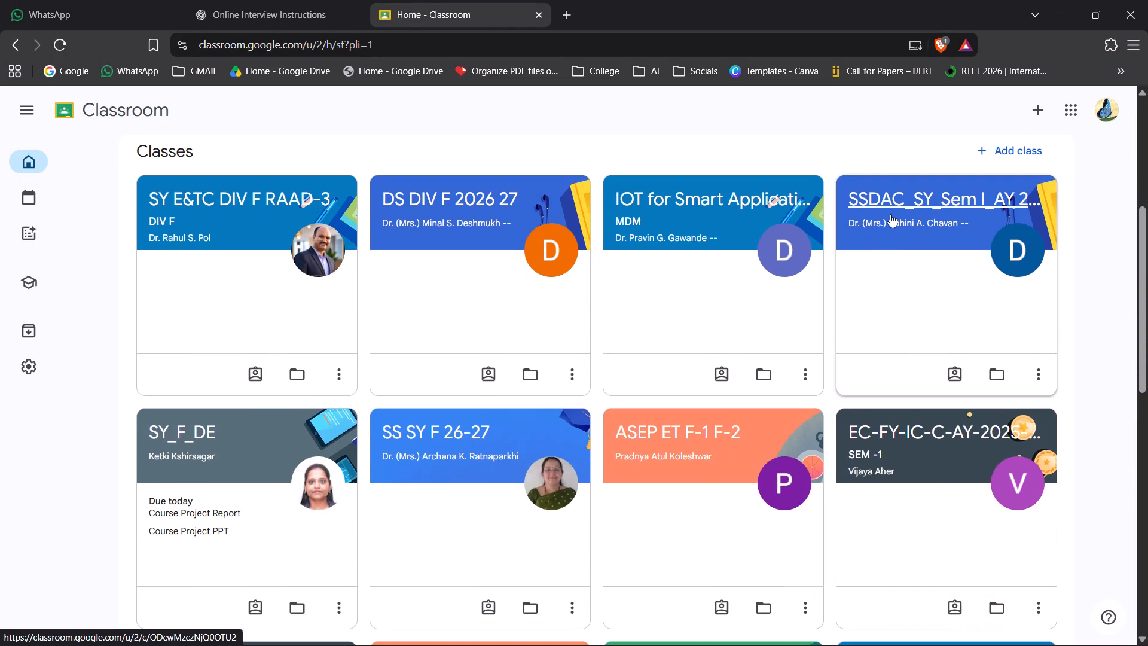
Open the SY_F_DE class in Classroom and follow the course project deadlines spreadsheet link in the Aug 31 post.
click(251, 443)
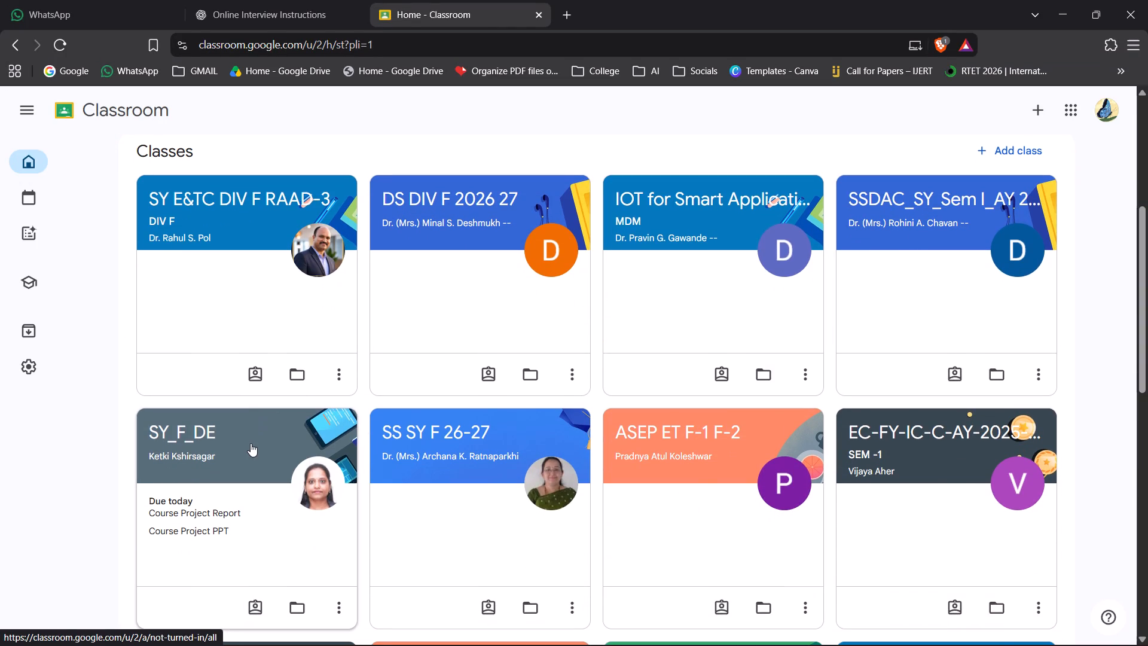
click(167, 425)
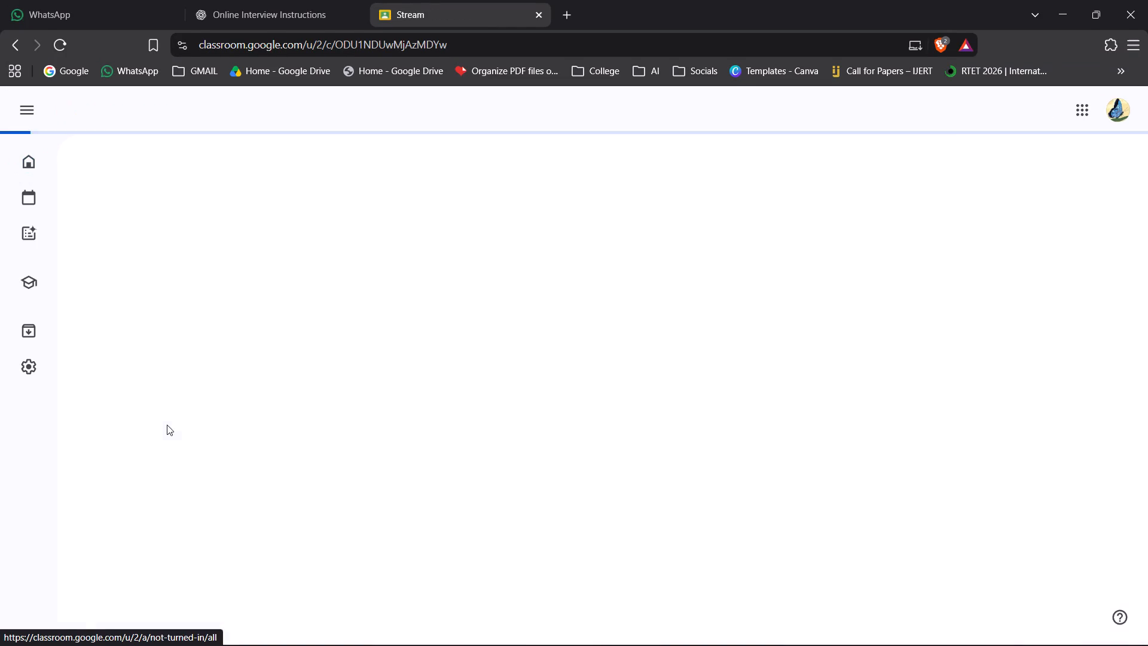
scroll(477, 437, down, 4)
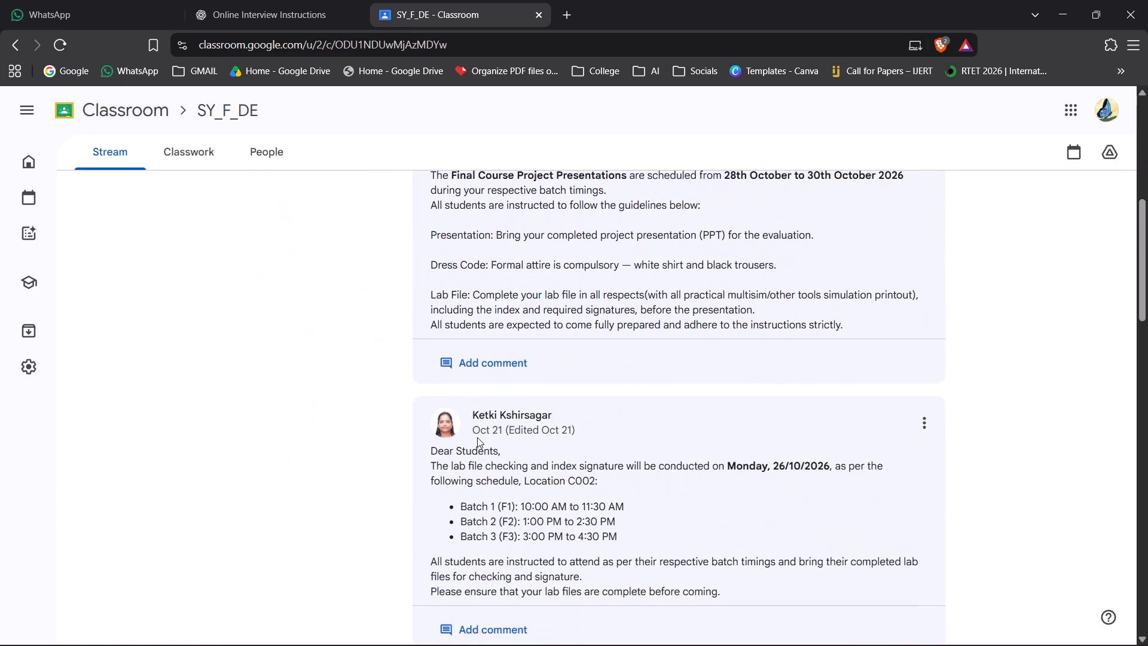
scroll(477, 437, down, 4)
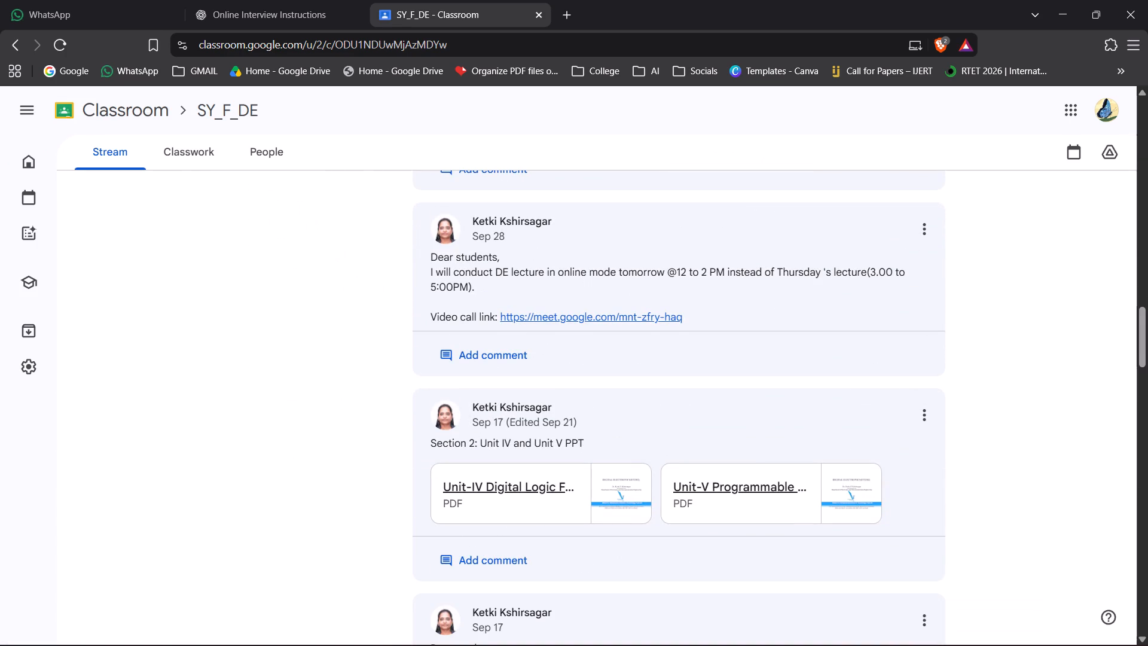
scroll(511, 426, down, 5)
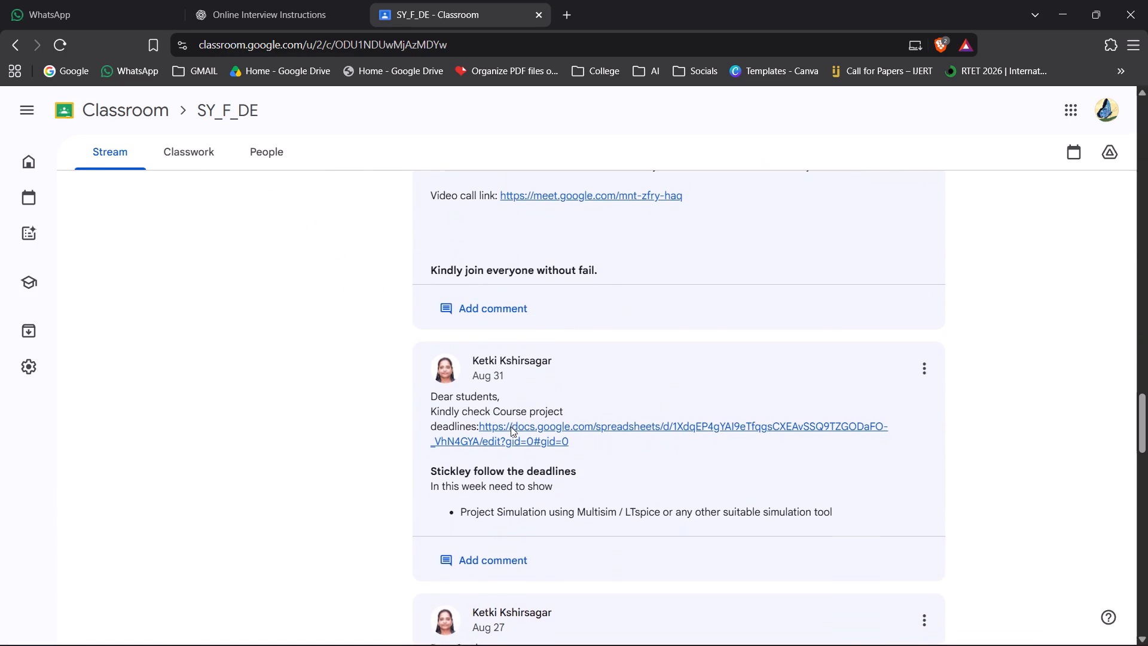
click(511, 426)
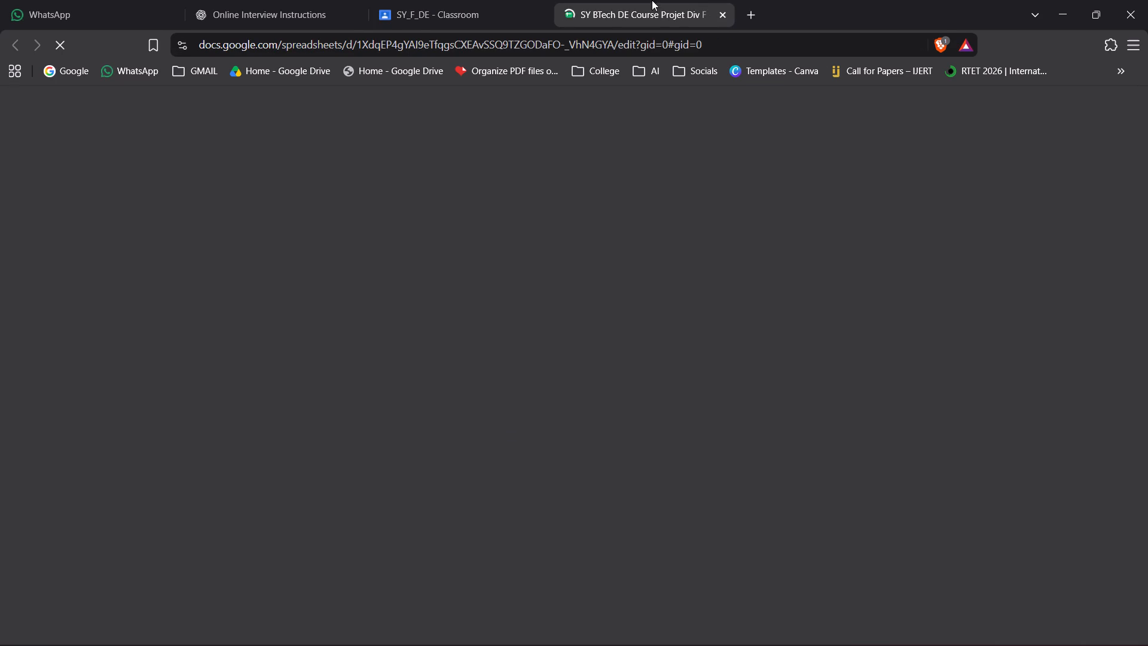
Look up the group number for Digital Pattern Recognition Lock in the Div F course project sheet, and return to the Word report.
scroll(428, 466, down, 6)
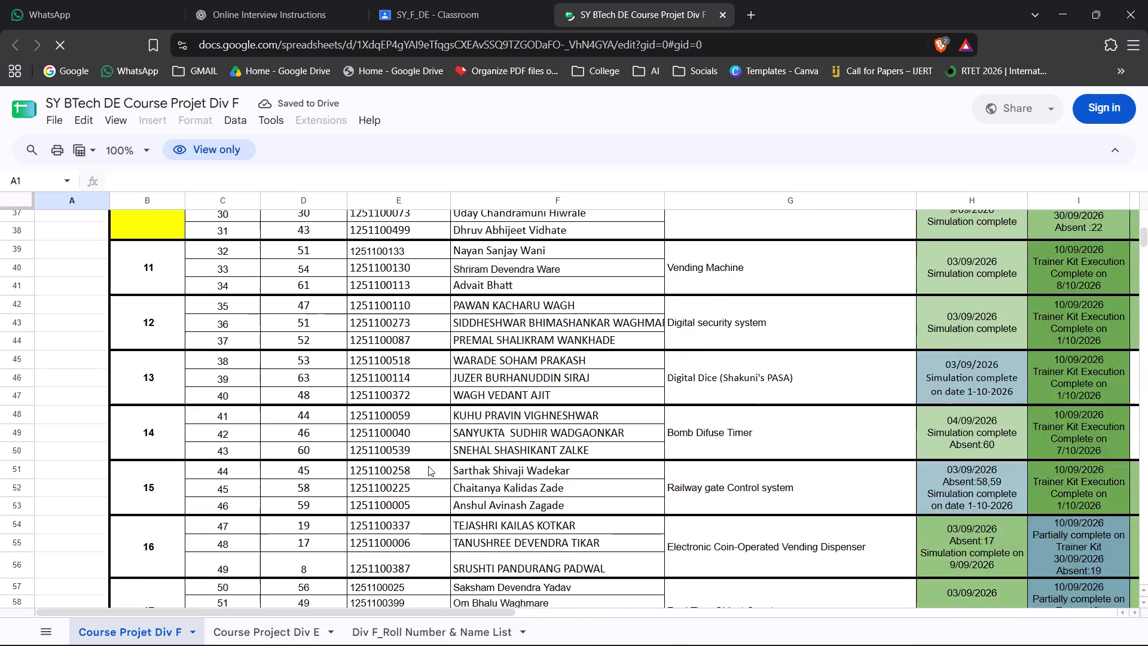
scroll(428, 466, down, 1)
scroll(428, 466, up, 1)
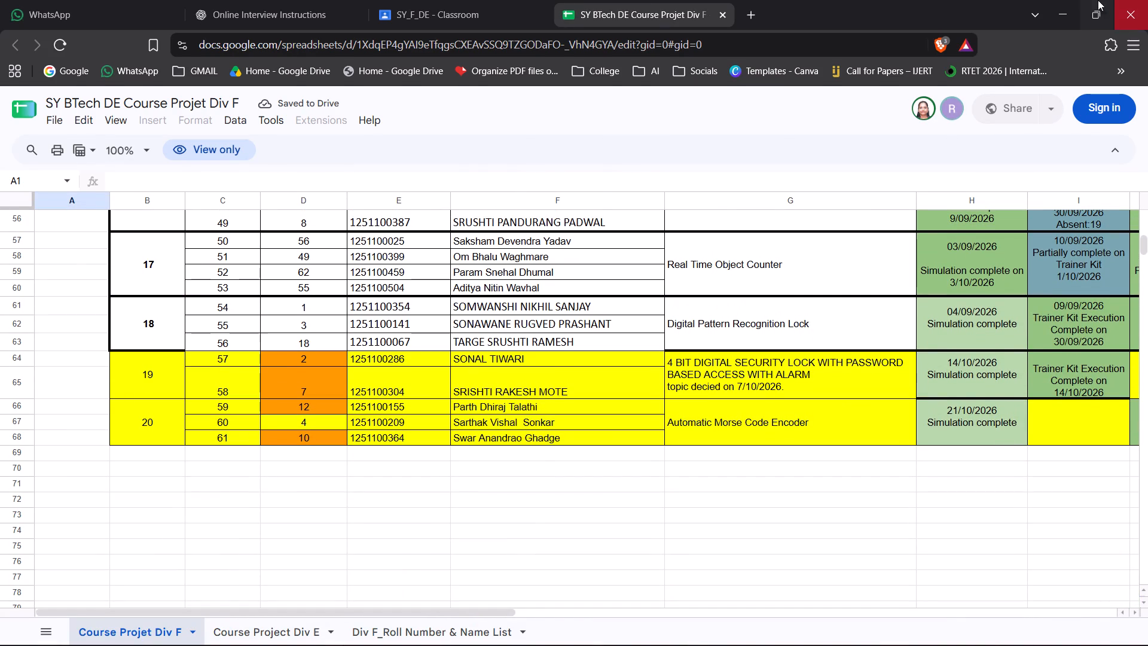
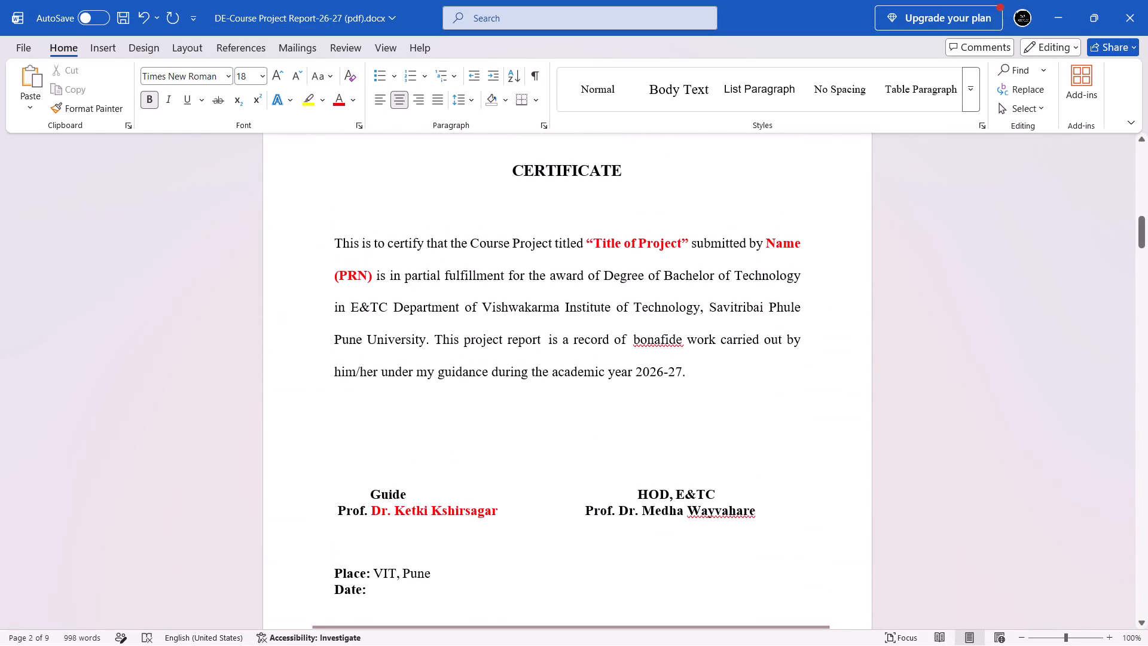
Replace the title placeholder in the certificate paragraph with Digital Pattern Recognition Lock.
double_click(612, 242)
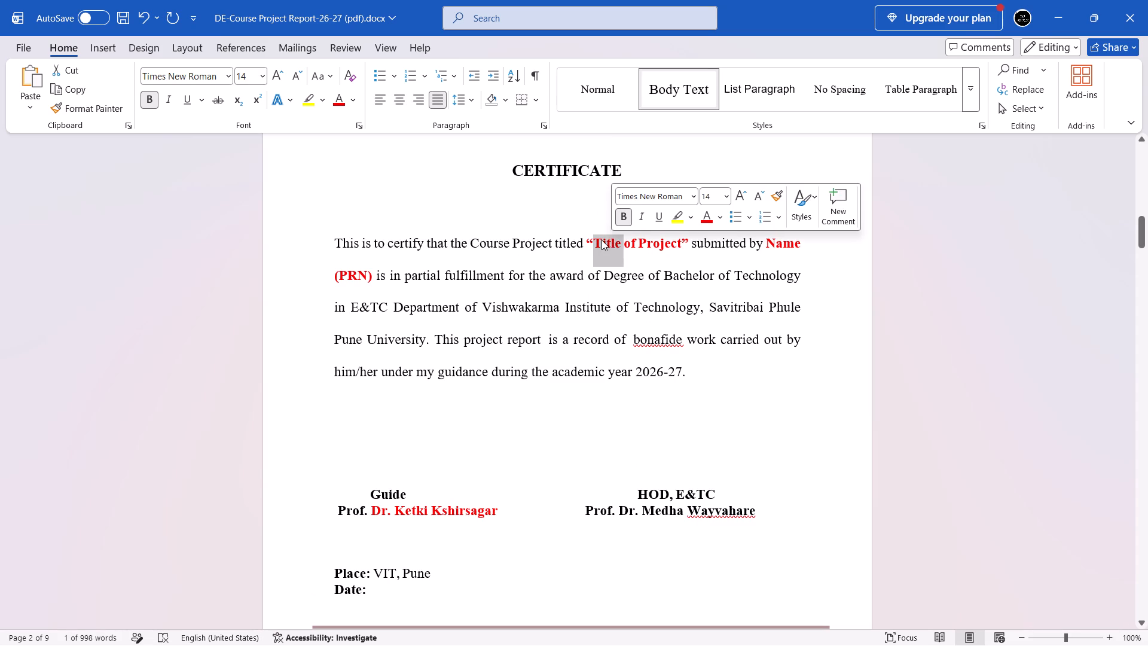
key(ctrl+shift+Right)
key(ctrl+shift+Right)
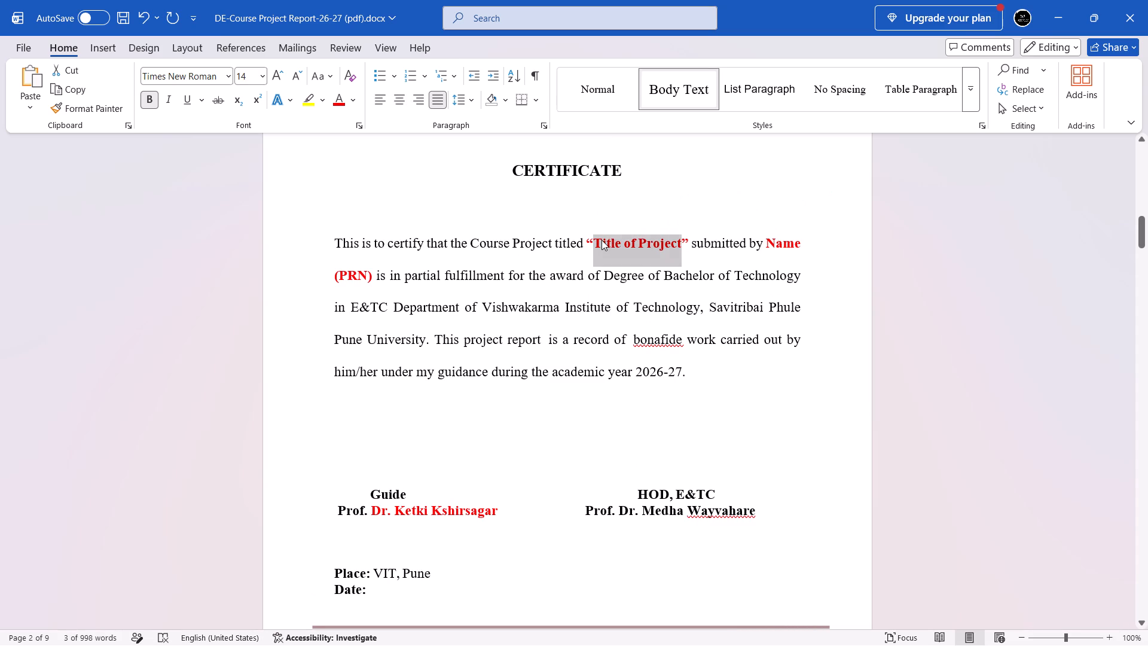
key(BackSpace)
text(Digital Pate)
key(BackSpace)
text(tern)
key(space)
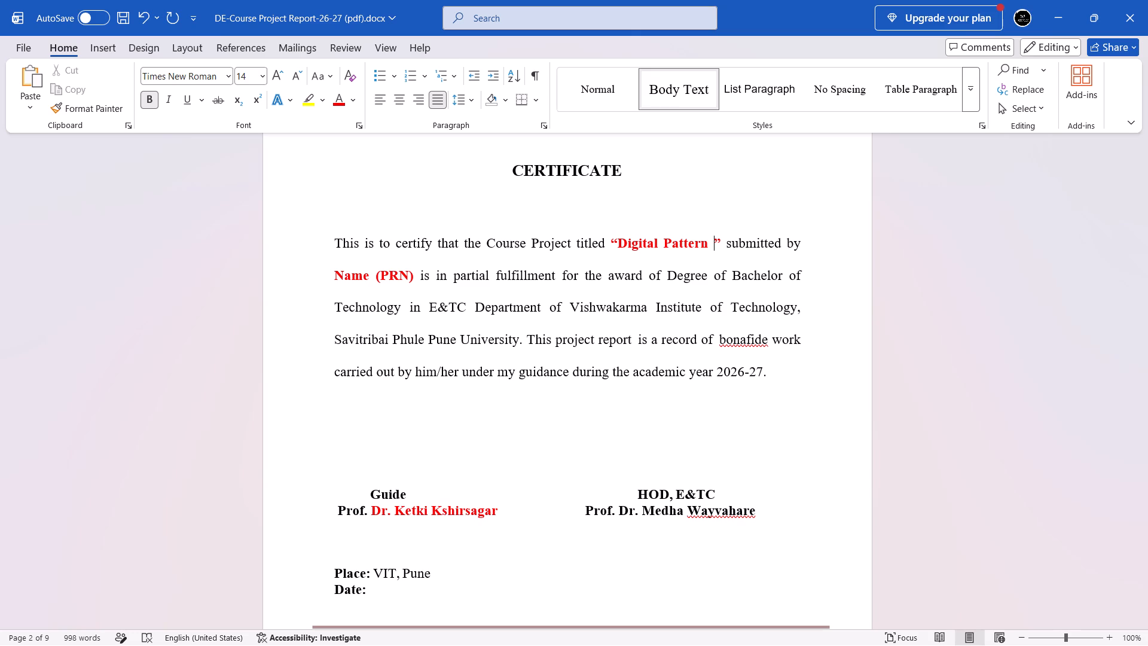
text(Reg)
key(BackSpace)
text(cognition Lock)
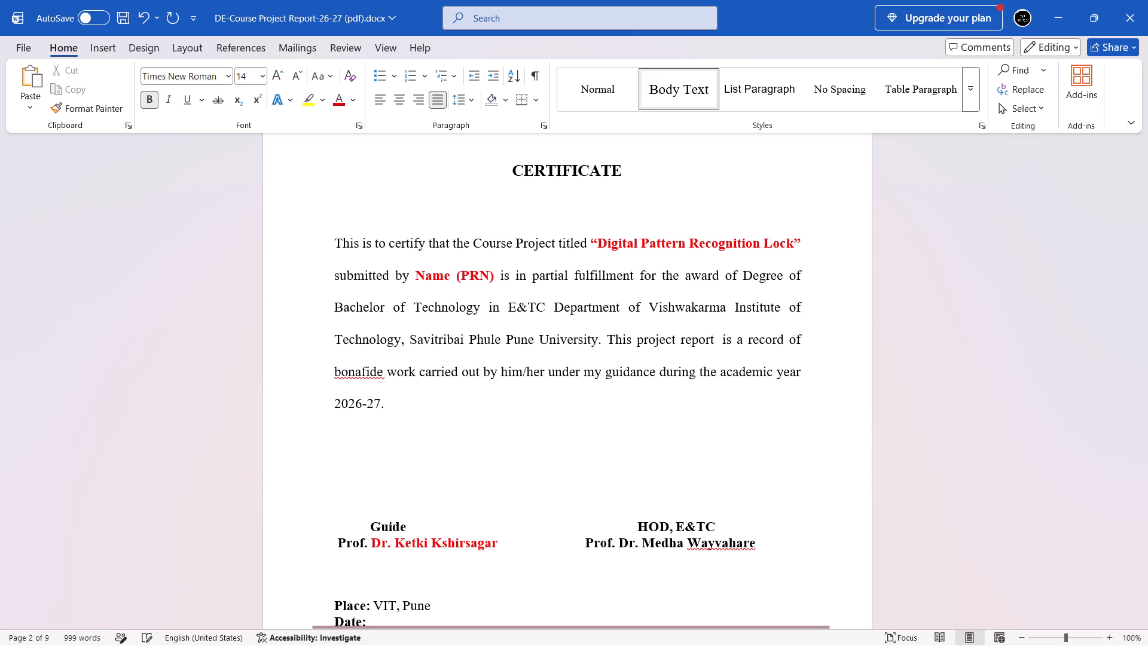
Replace the Name (PRN) placeholder in the certificate with the first group member's name and PRN from the Project Details table.
double_click(436, 276)
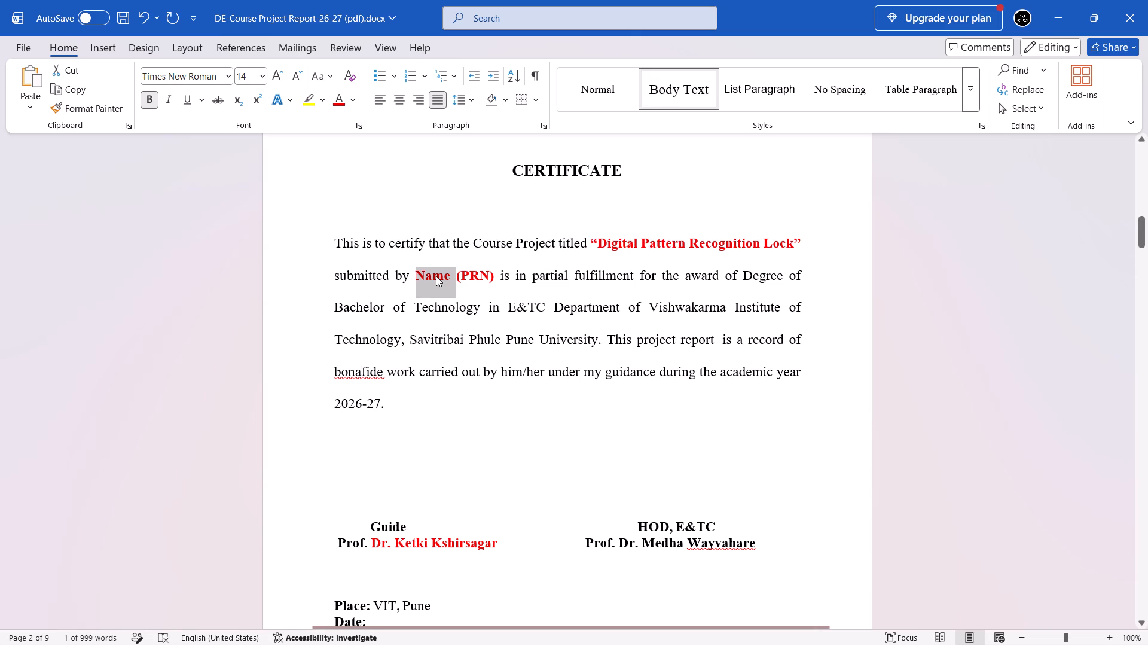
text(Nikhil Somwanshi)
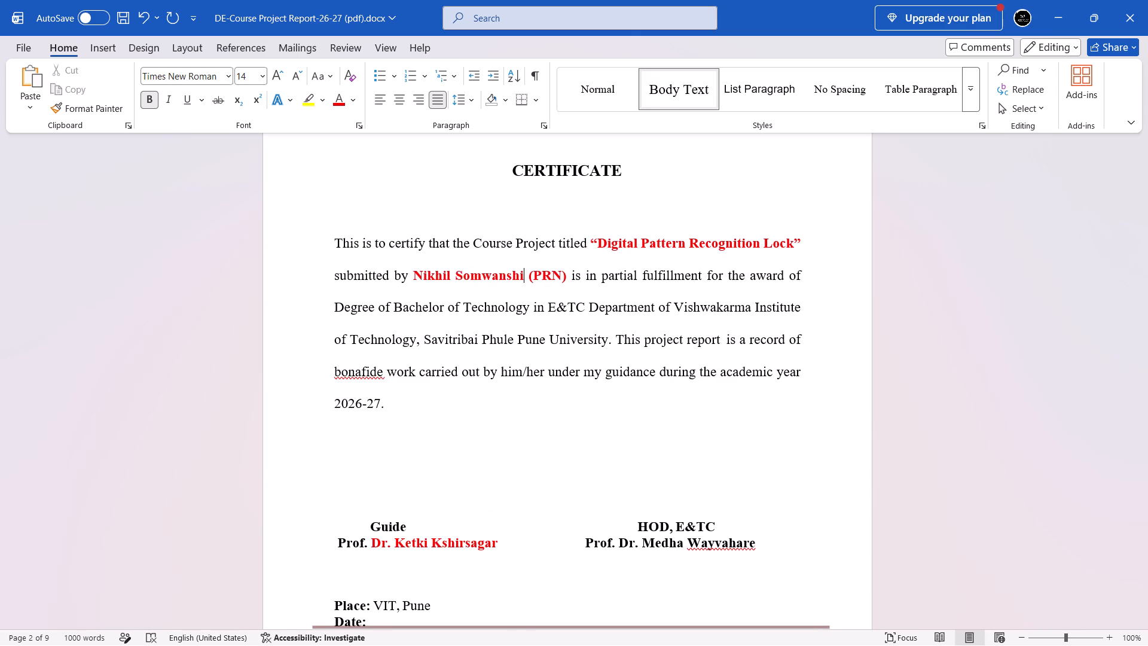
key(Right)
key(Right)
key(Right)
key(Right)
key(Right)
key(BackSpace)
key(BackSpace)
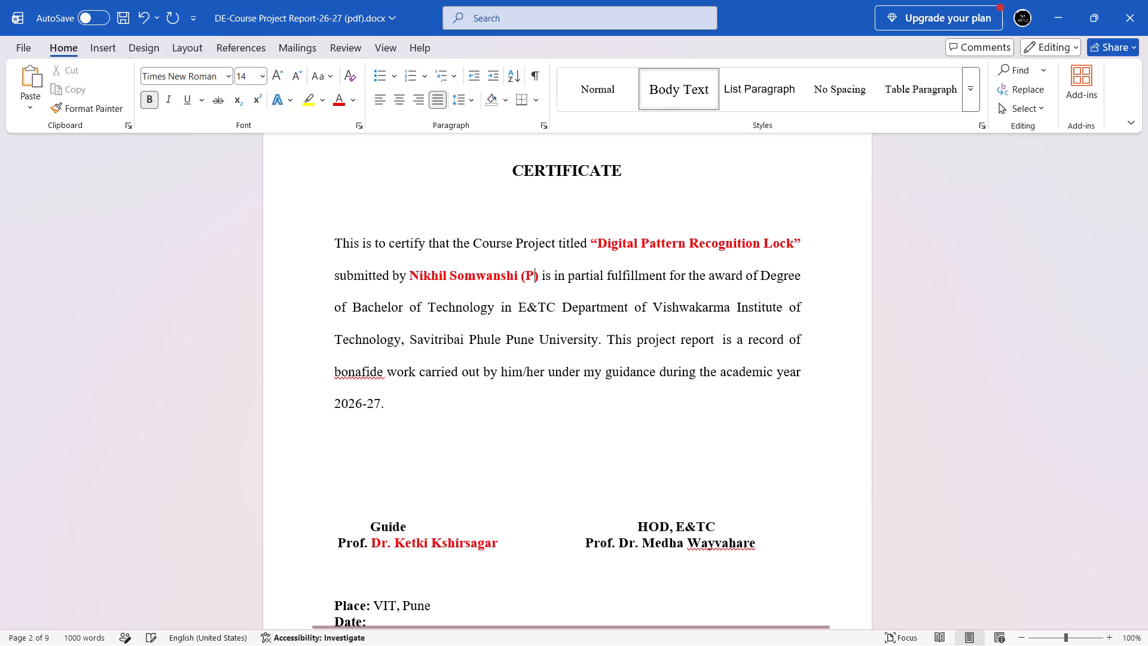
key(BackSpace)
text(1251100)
scroll(436, 276, down, 5)
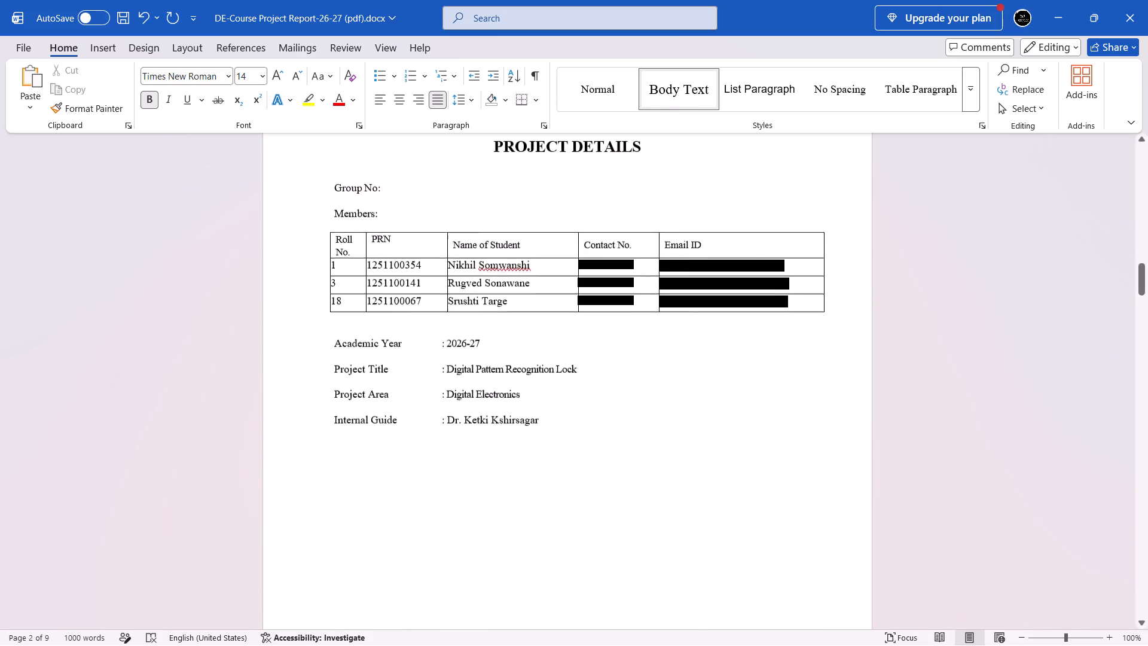
scroll(436, 276, up, 4)
scroll(436, 276, right, 1)
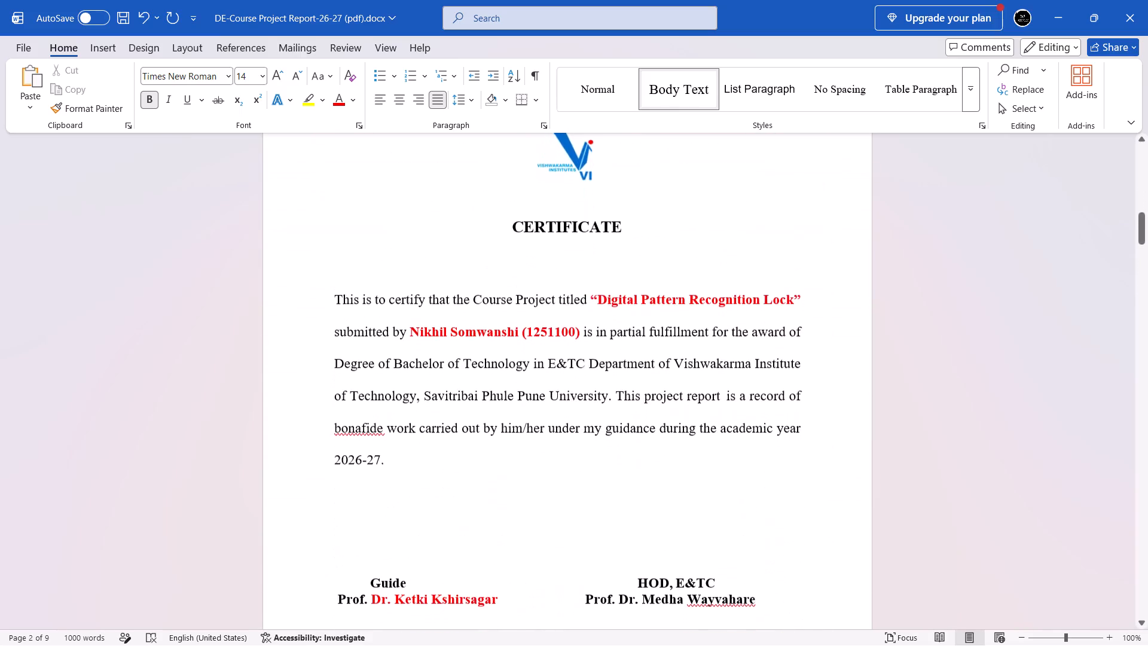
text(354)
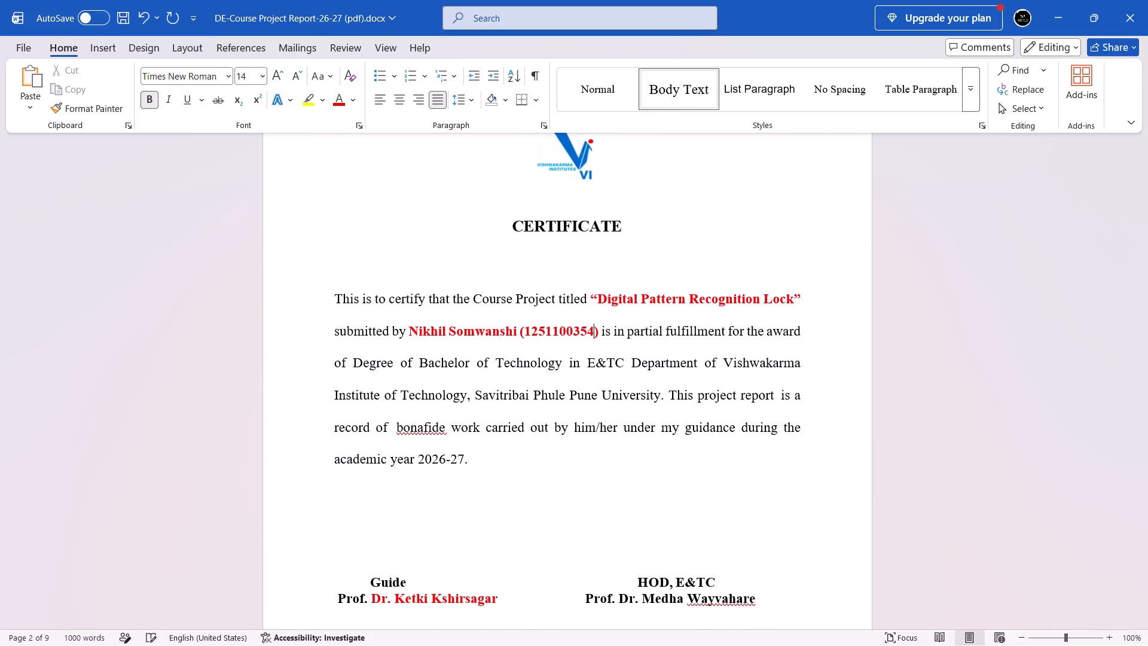
Add the second group member's name and bracketed PRN after the first member in the certificate, separated by a comma.
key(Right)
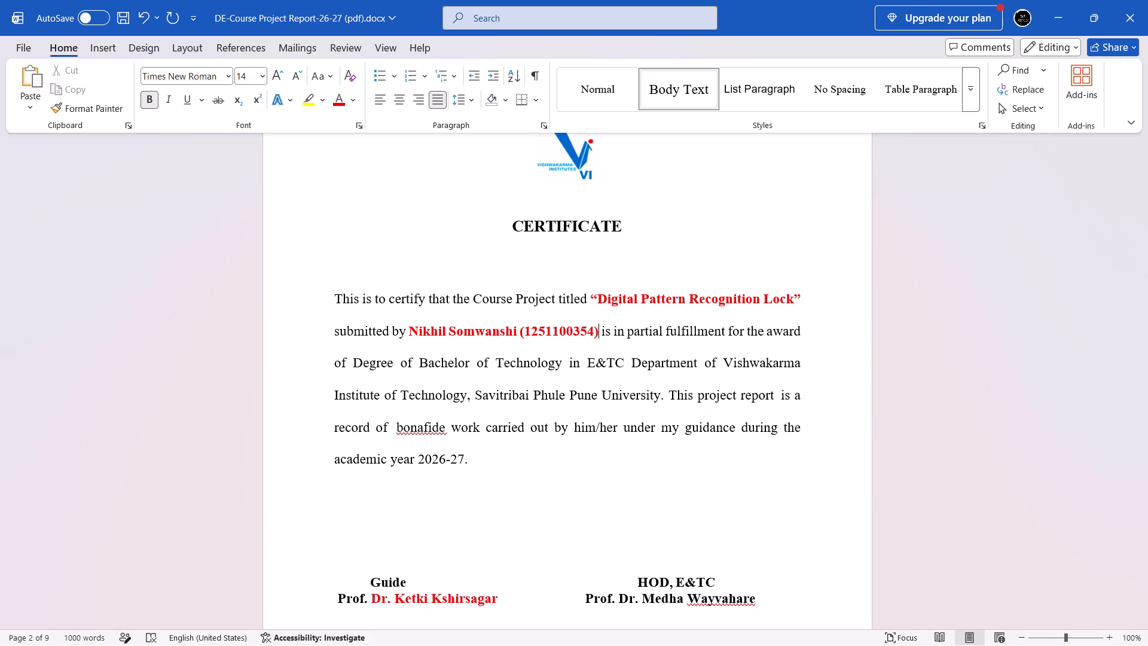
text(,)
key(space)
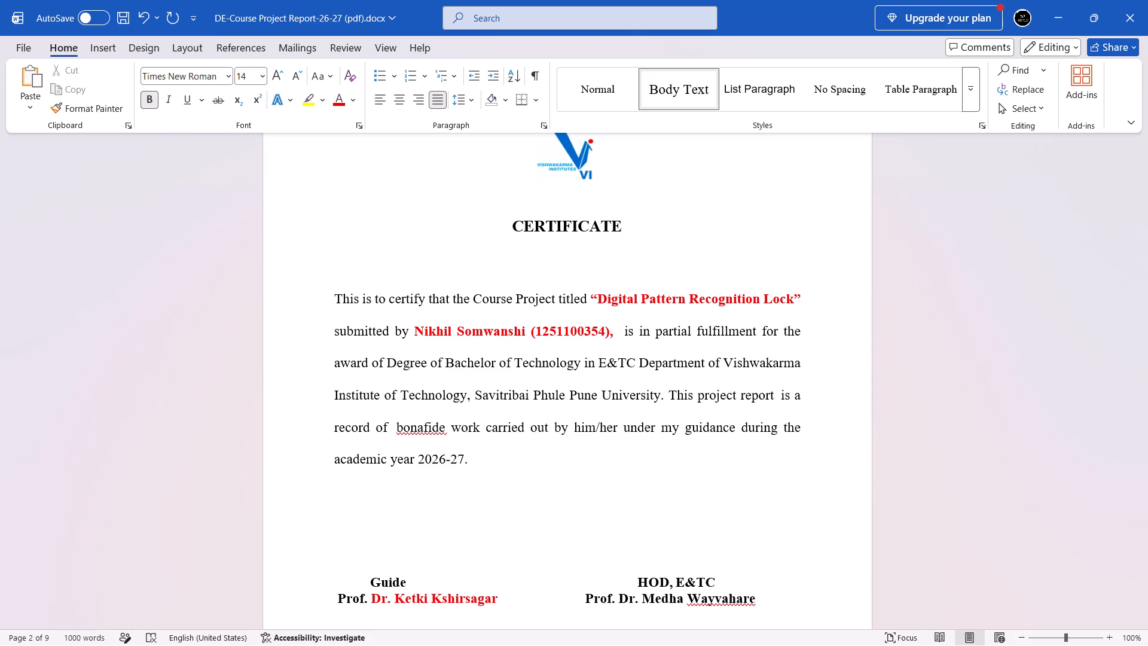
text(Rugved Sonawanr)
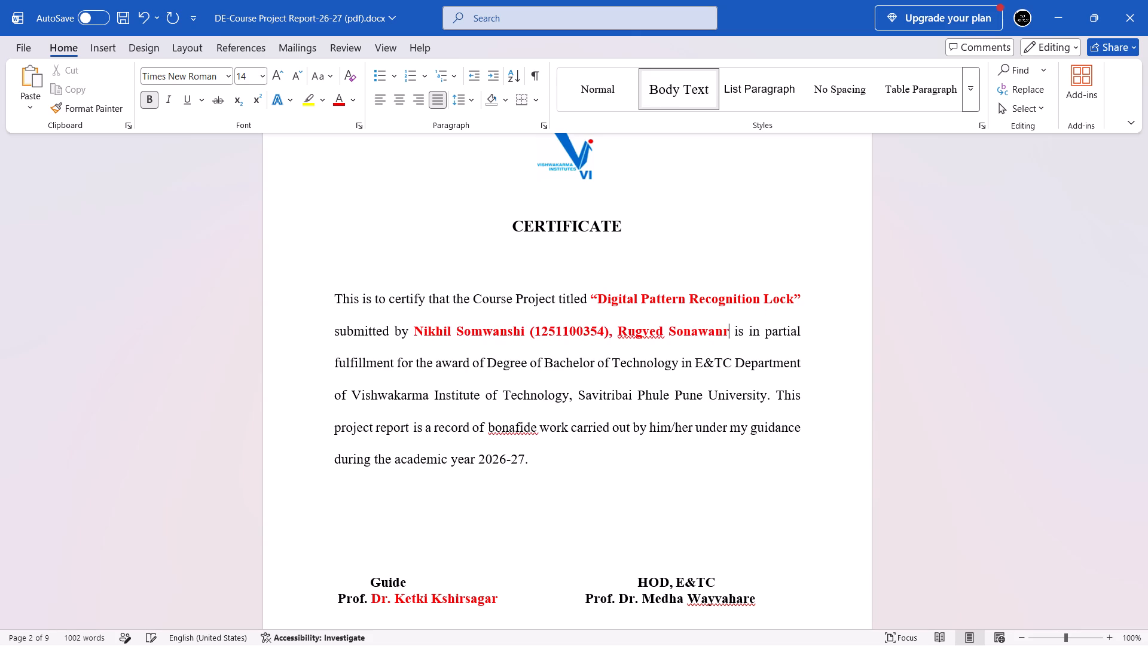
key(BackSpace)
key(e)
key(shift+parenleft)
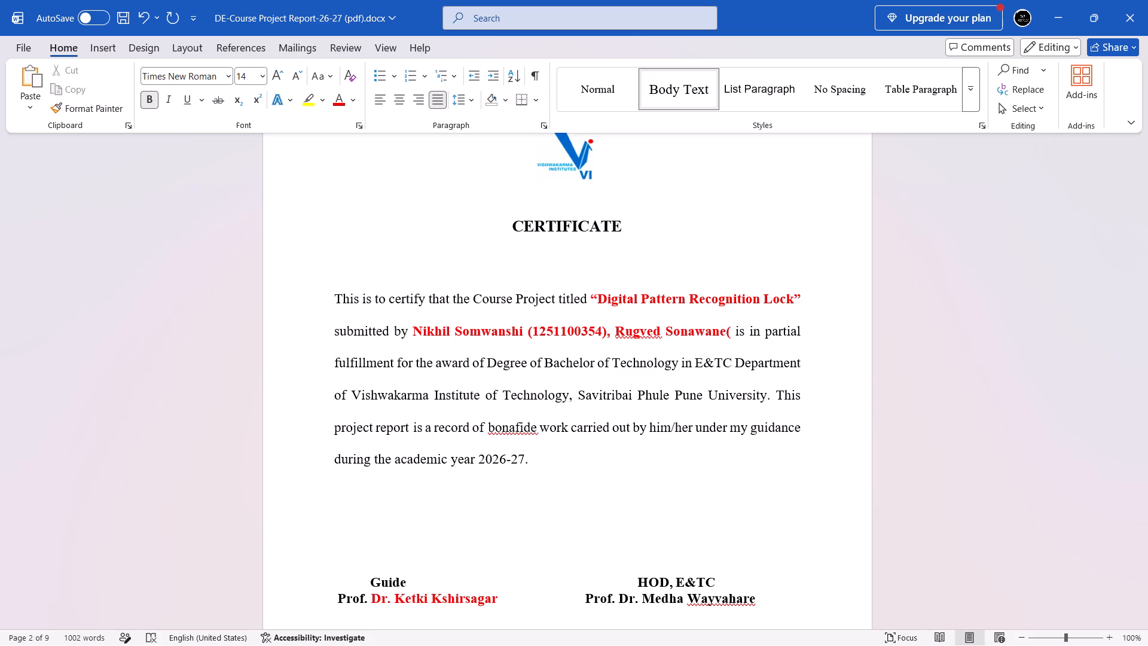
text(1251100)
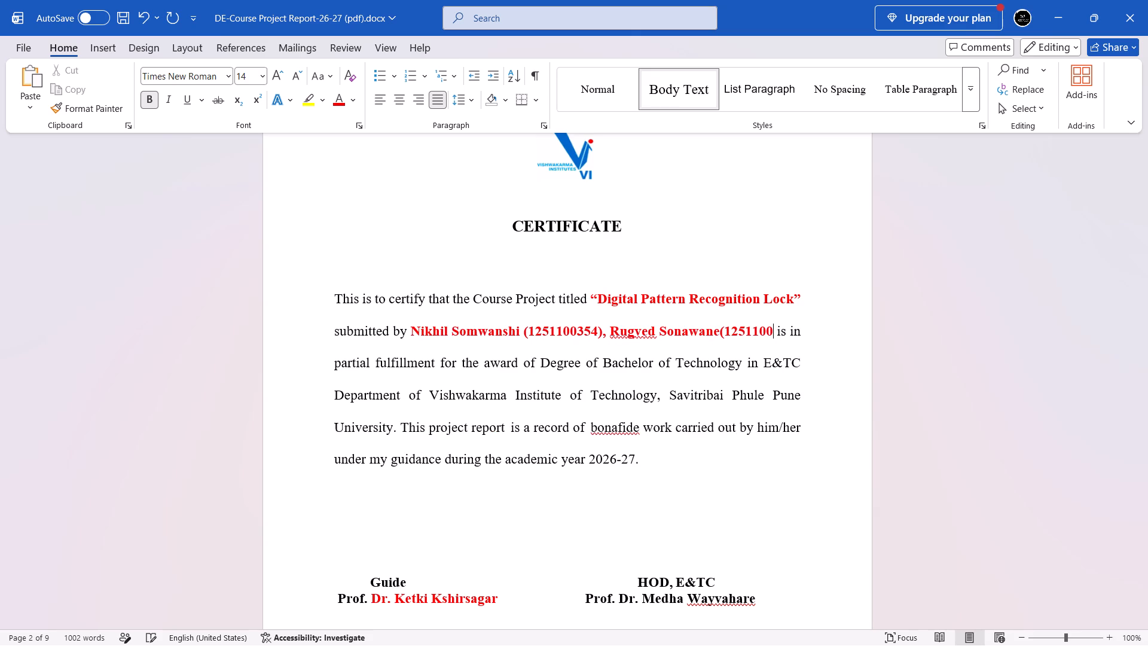
click(716, 329)
click(717, 334)
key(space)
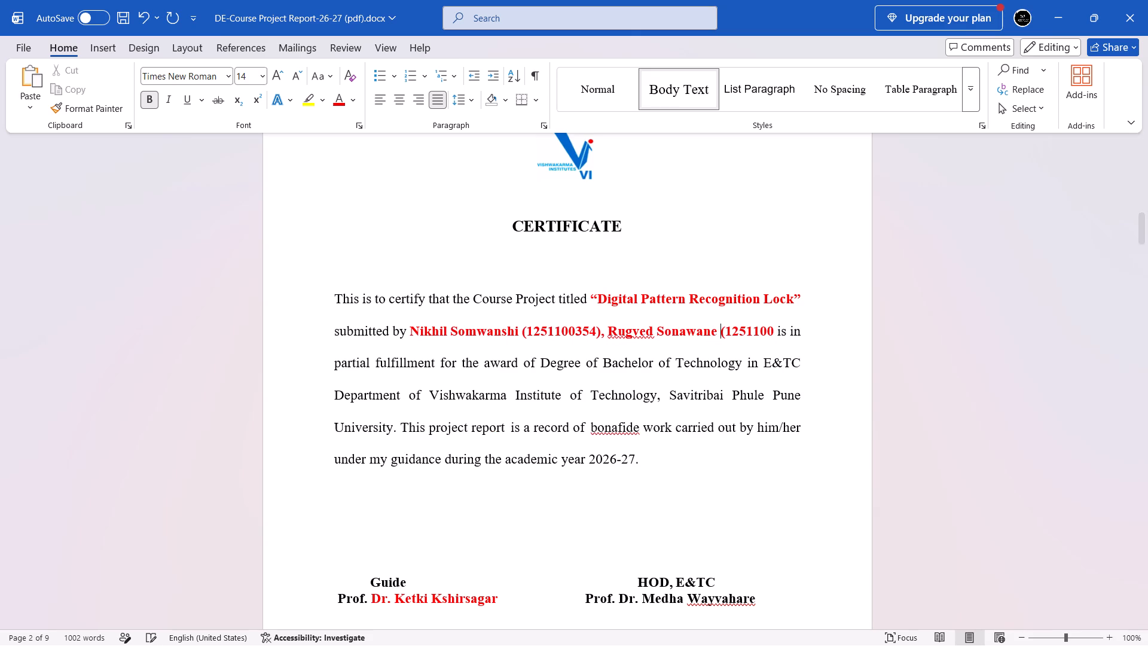
key(Right)
key(Right)
key(Right)
key(Right)
key(Right)
key(Right)
key(Right)
key(Right)
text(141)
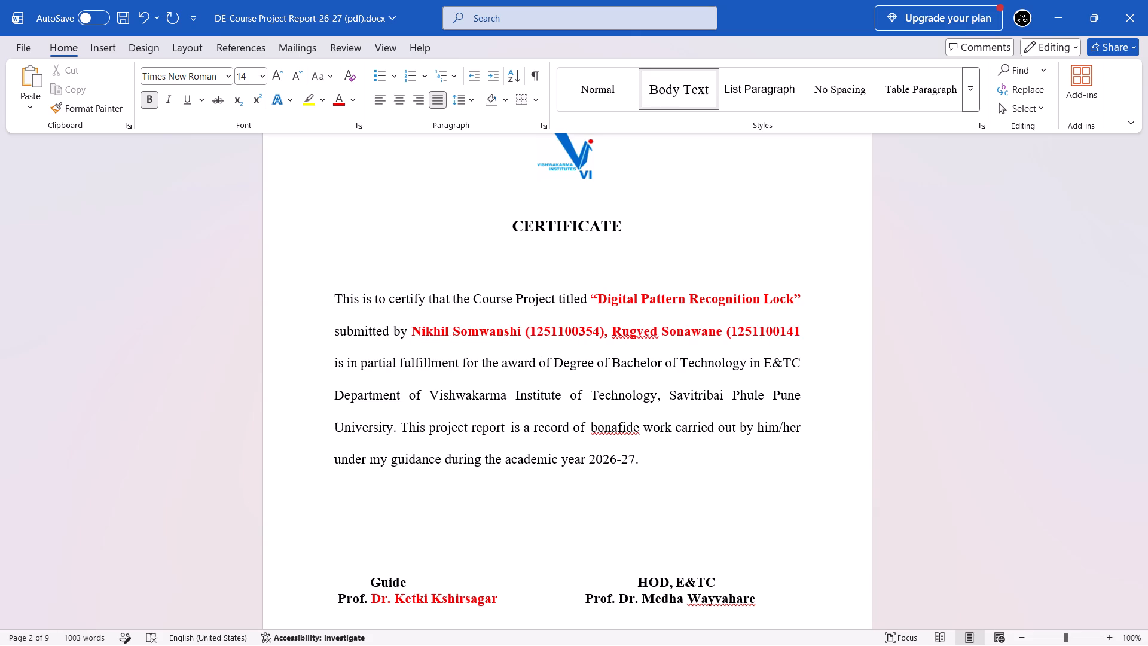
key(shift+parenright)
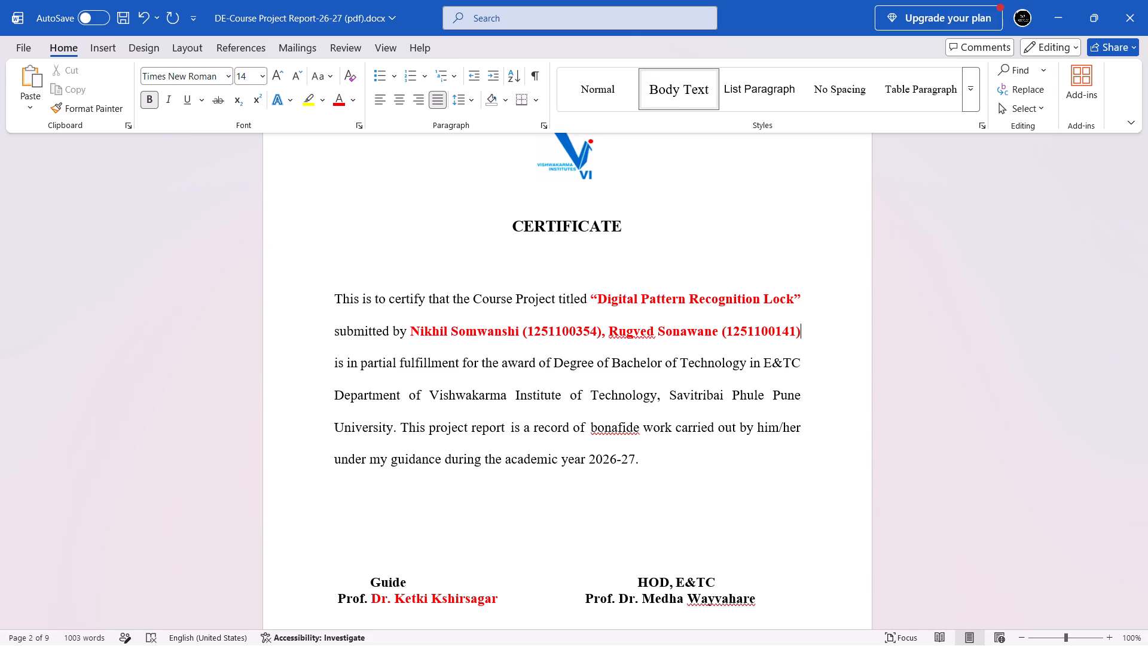
Add the third group member's name and bracketed PRN to the certificate, taking the number from the Project Details table.
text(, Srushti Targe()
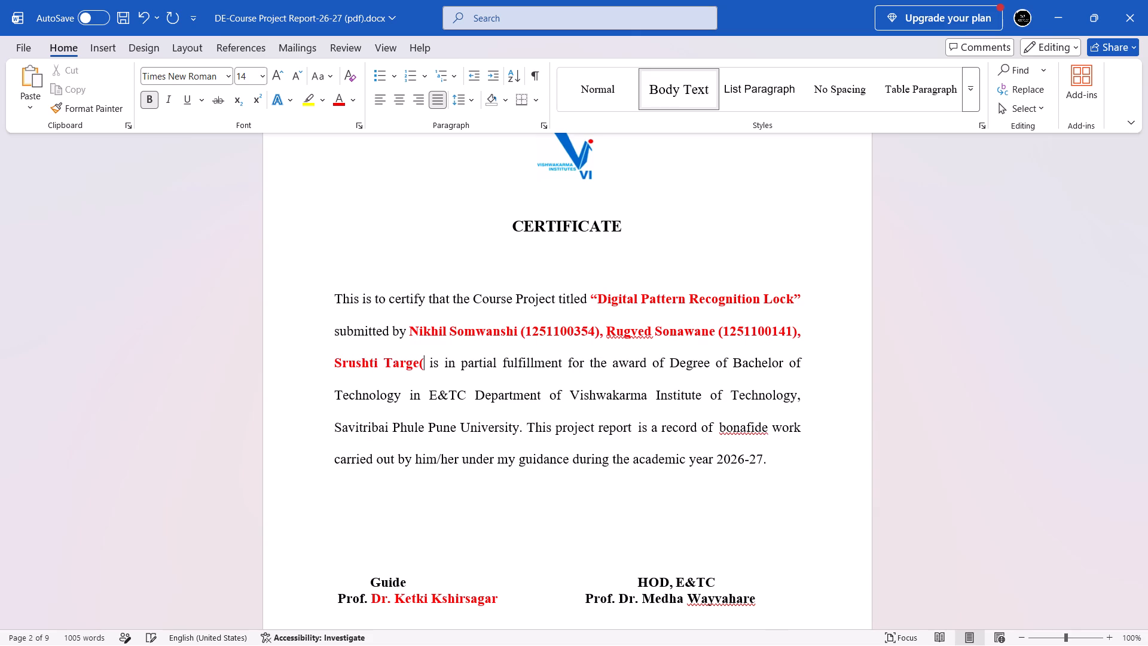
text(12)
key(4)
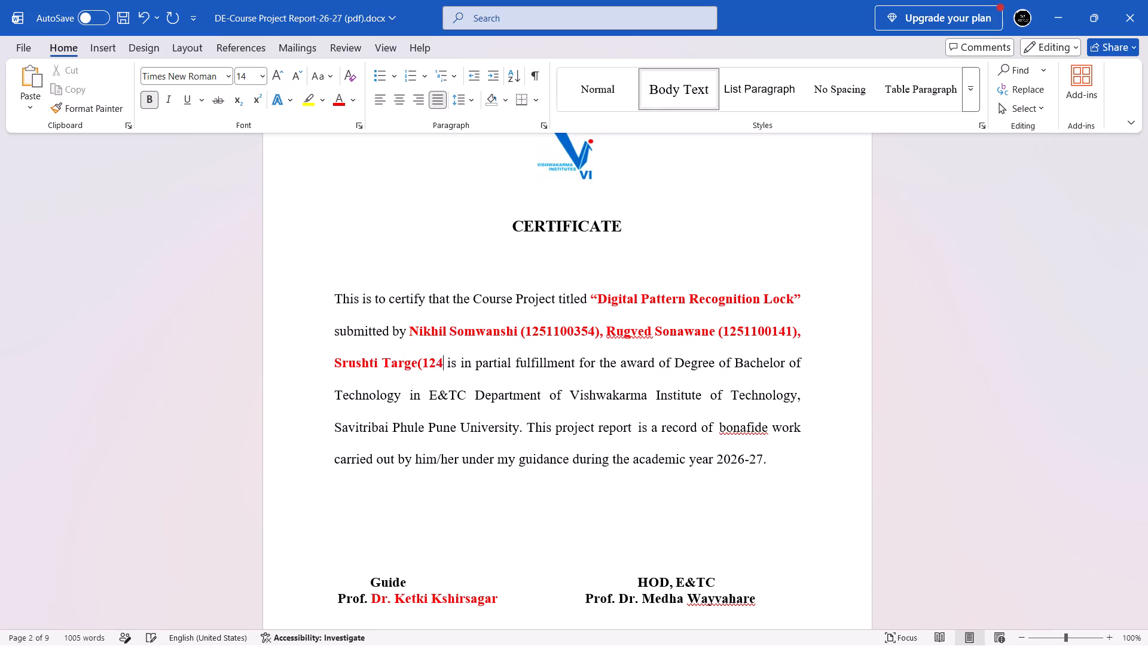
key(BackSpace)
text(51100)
scroll(717, 334, down, 5)
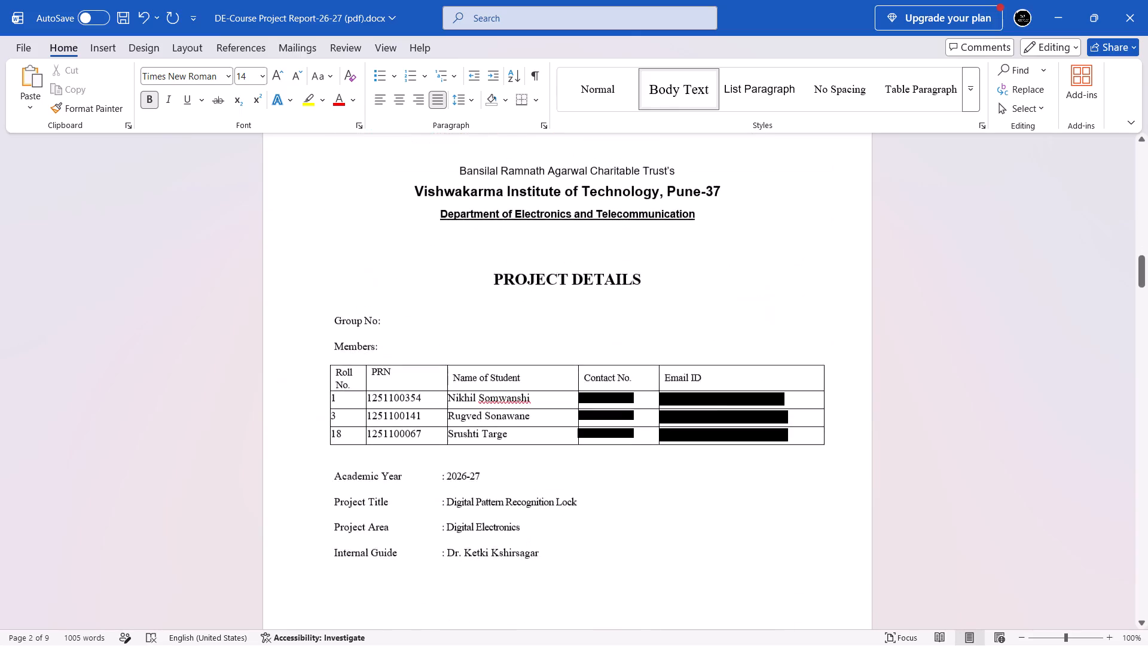
scroll(717, 334, up, 5)
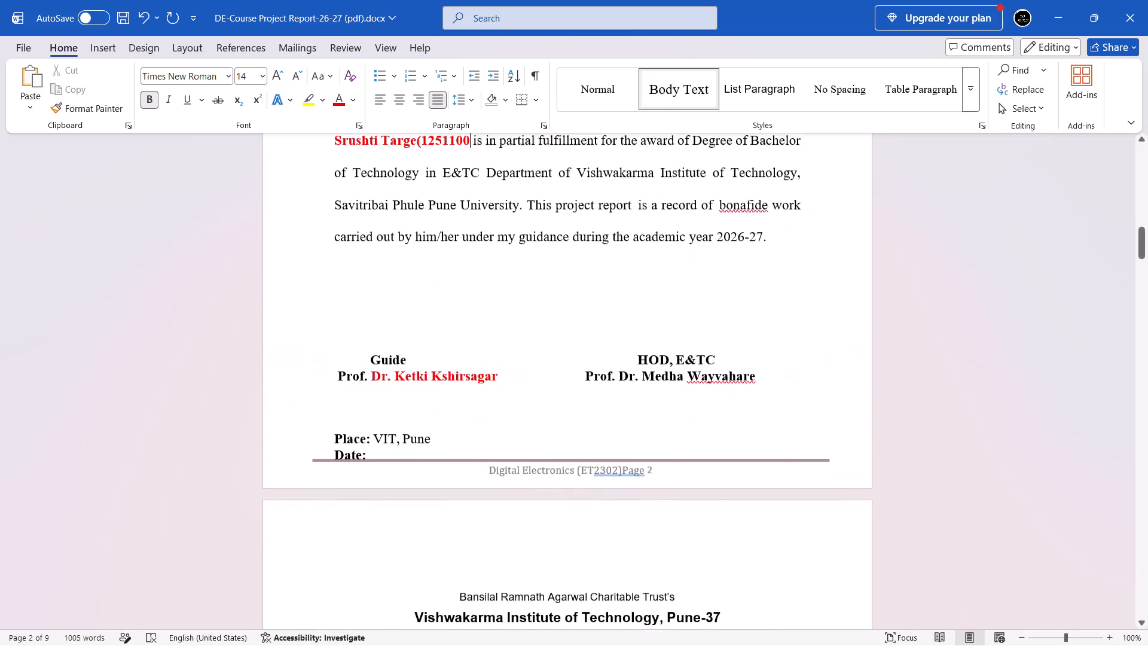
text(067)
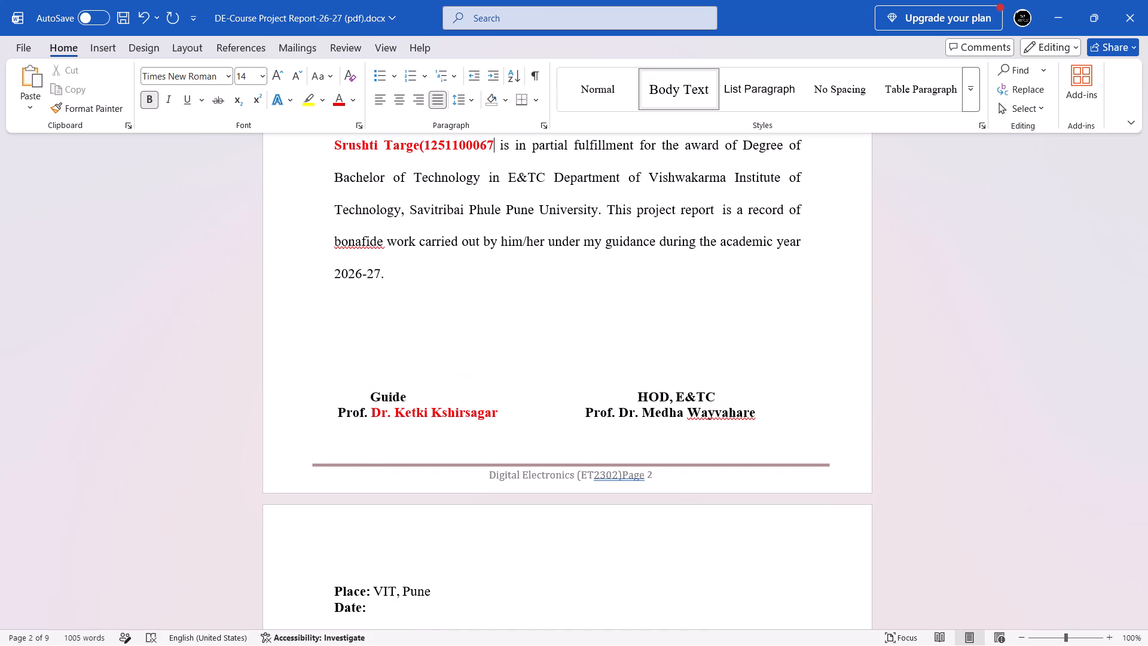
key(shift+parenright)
Change the font colour of the guide's name in the certificate's signature block from red to black.
scroll(717, 334, up, 1)
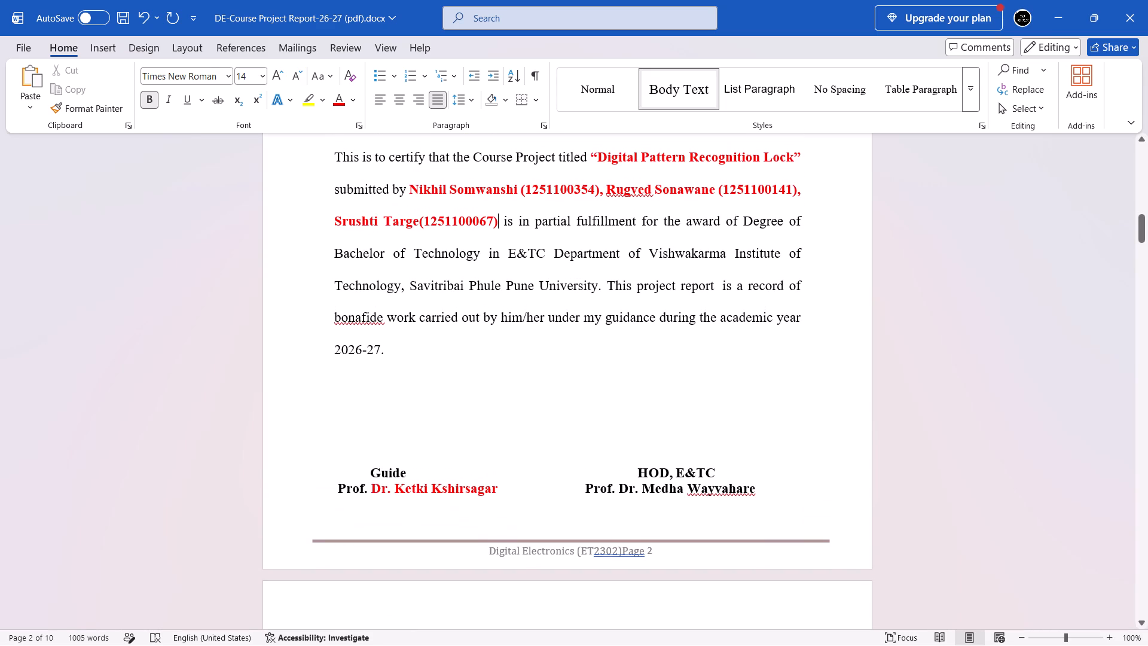
scroll(539, 257, up, 1)
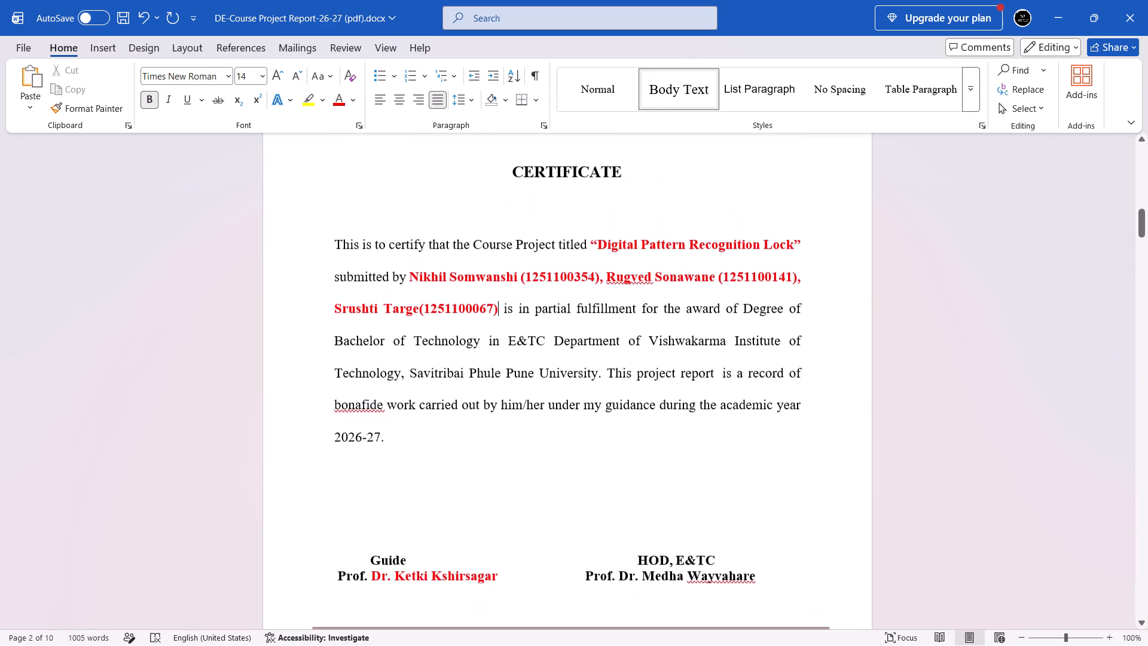
scroll(539, 257, up, 1)
scroll(539, 257, down, 4)
scroll(539, 257, up, 1)
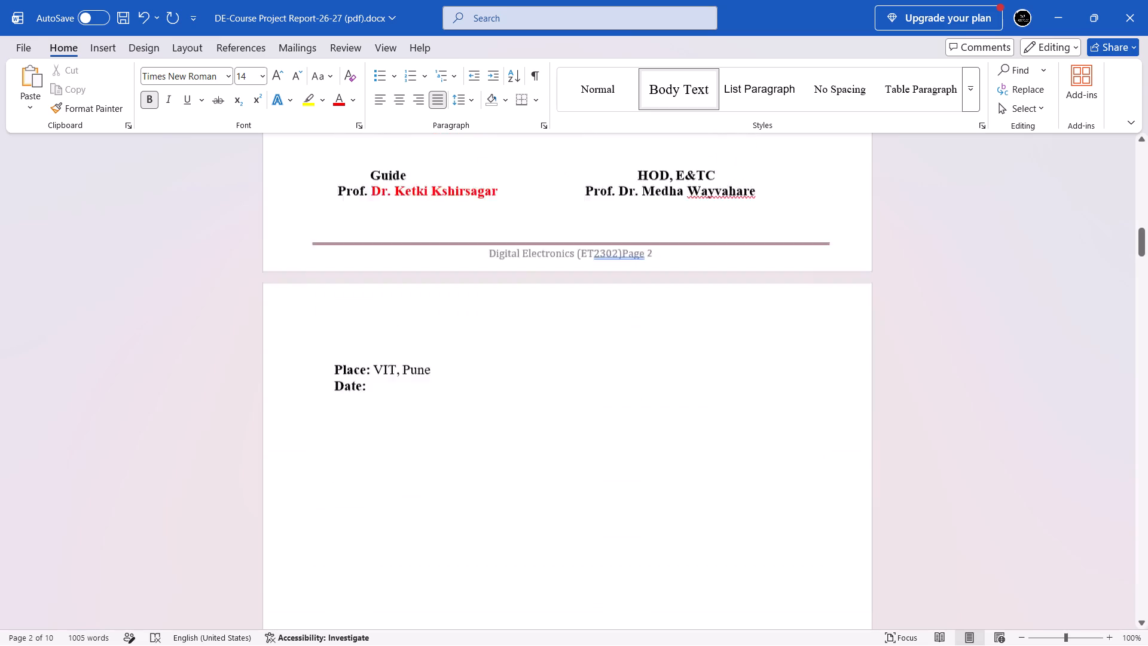
scroll(539, 257, up, 1)
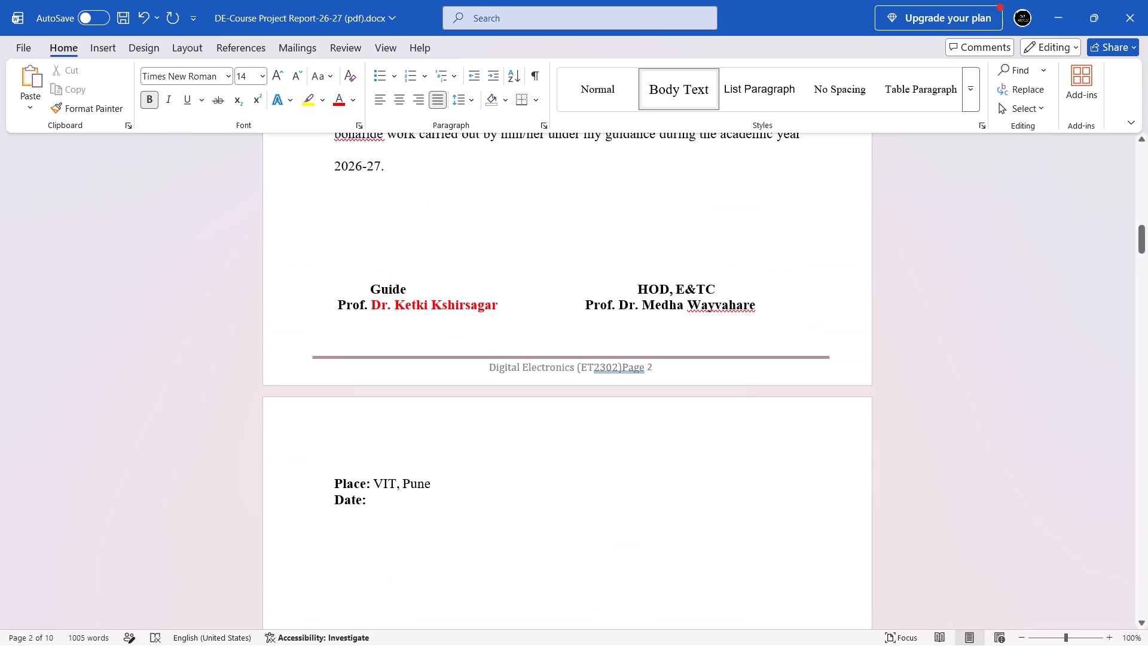
drag(370, 305, 500, 303)
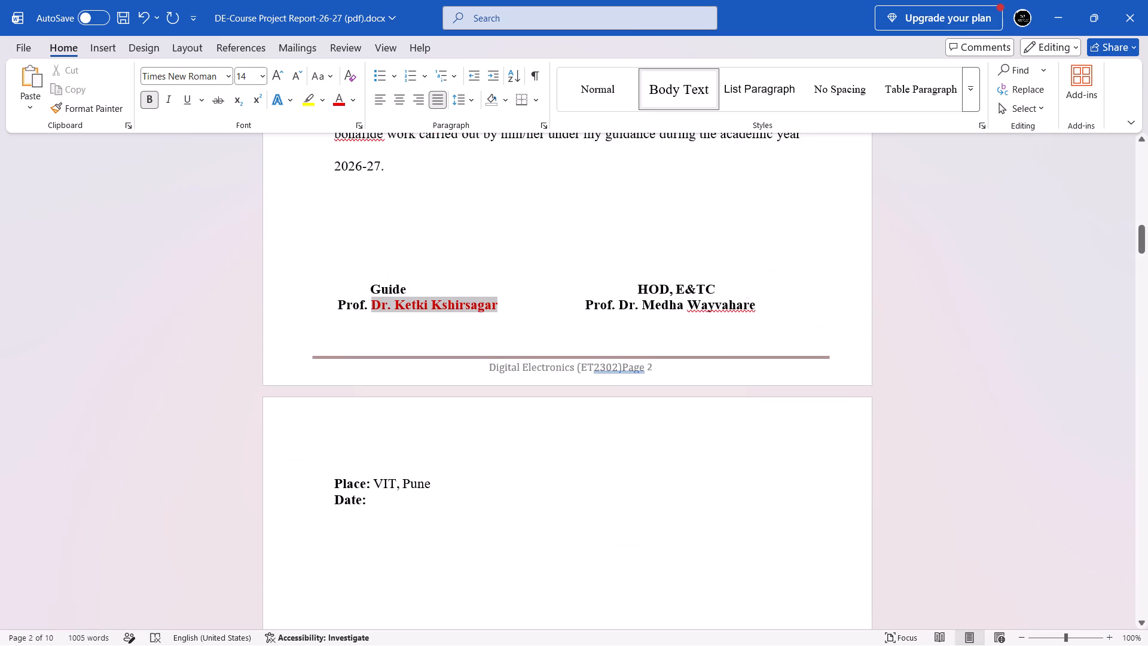
click(606, 270)
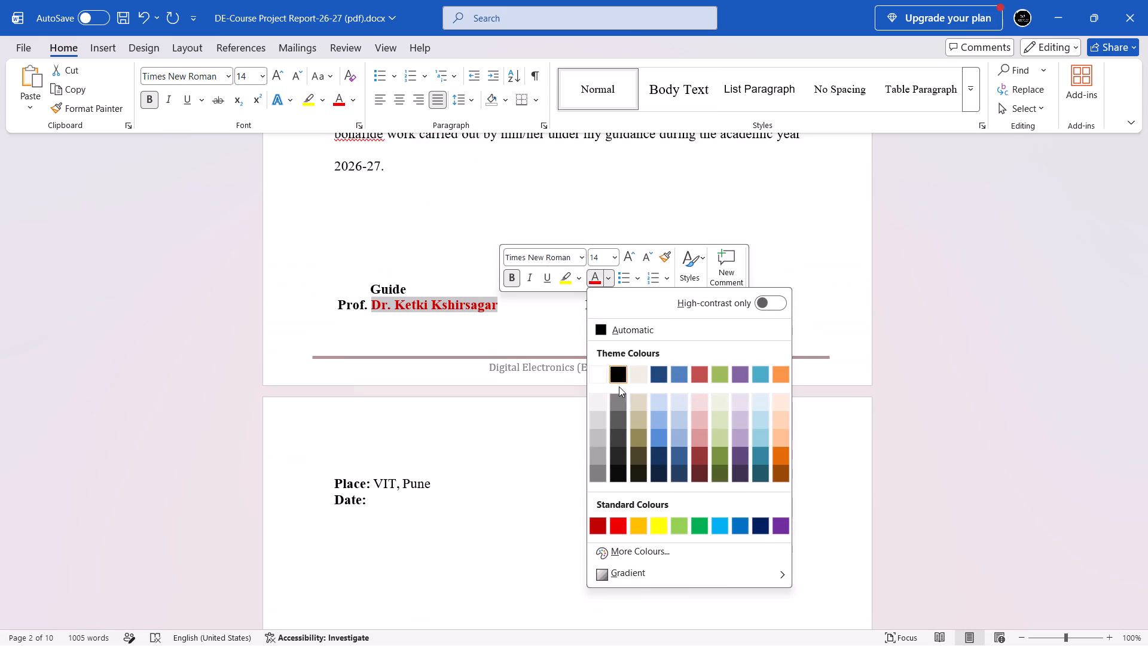
click(618, 376)
Enter the date 28/10/2026 beside the Date label below the certificate's signature block.
click(514, 498)
scroll(514, 498, down, 2)
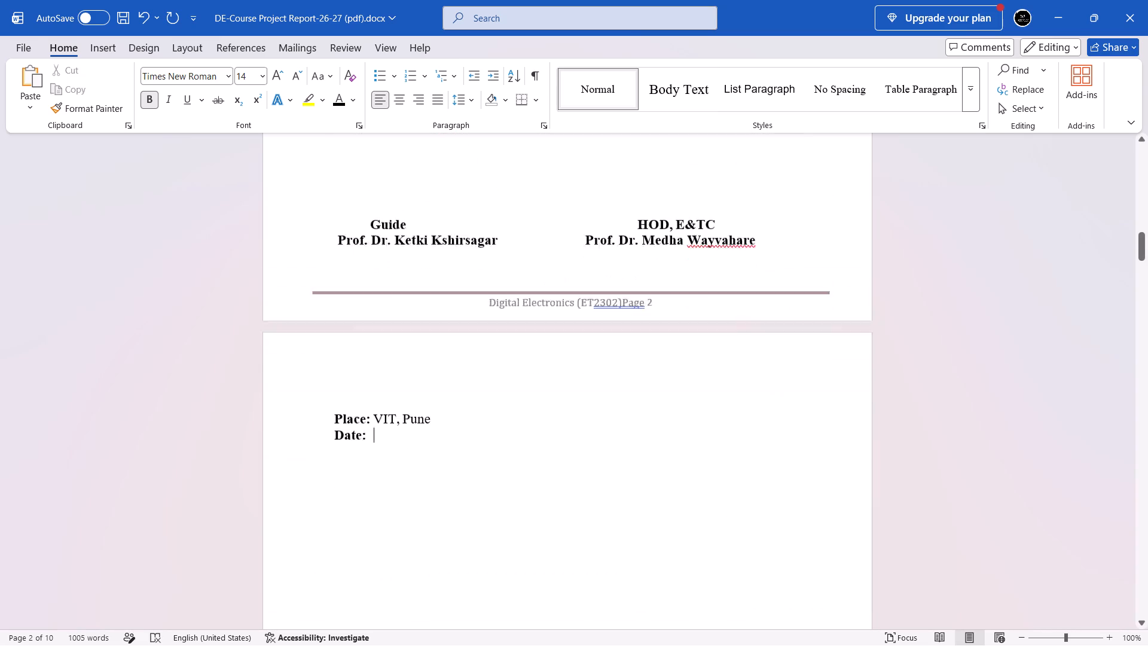
scroll(514, 498, down, 3)
scroll(514, 498, up, 4)
scroll(514, 498, right, 1)
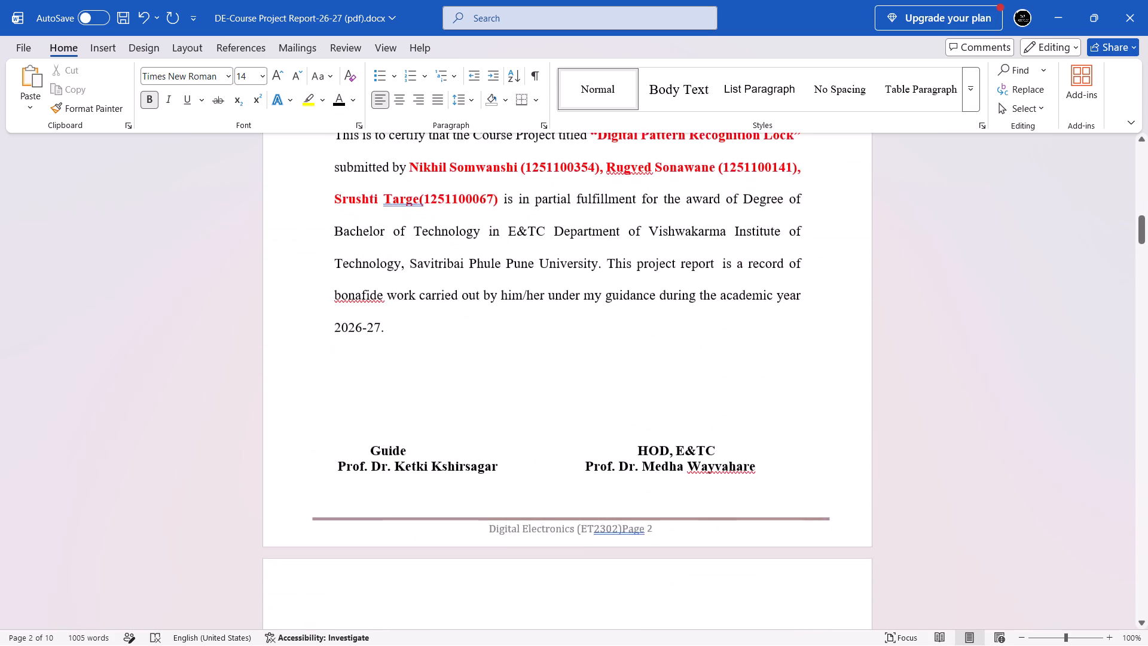
scroll(514, 498, down, 1)
click(535, 418)
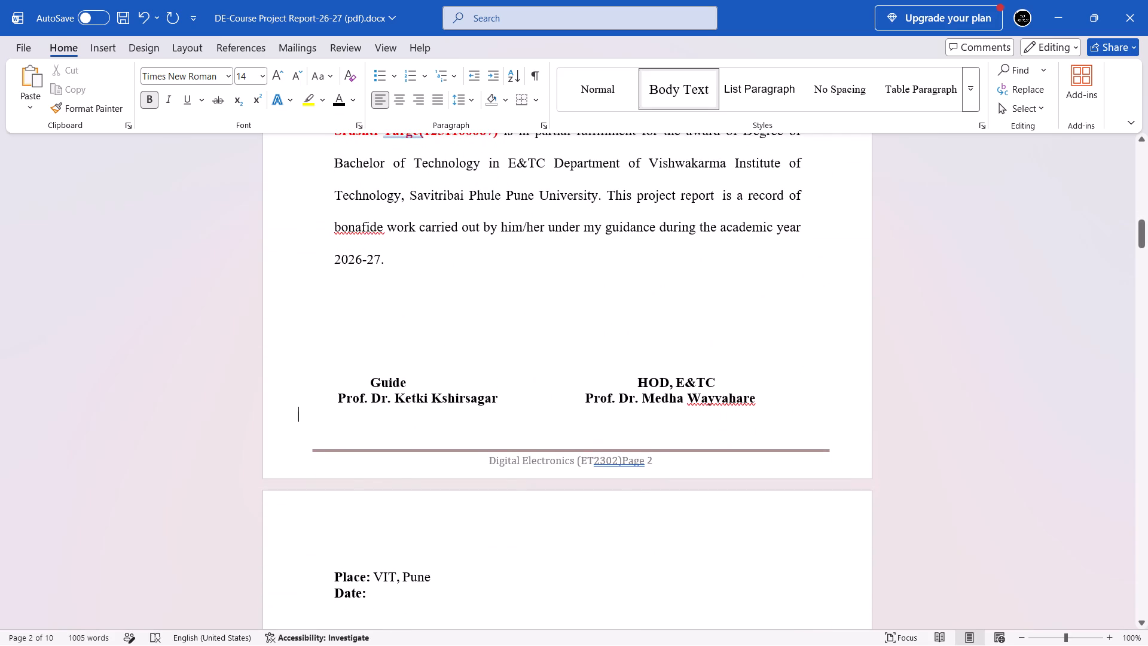
scroll(535, 418, down, 2)
scroll(535, 418, up, 1)
click(483, 382)
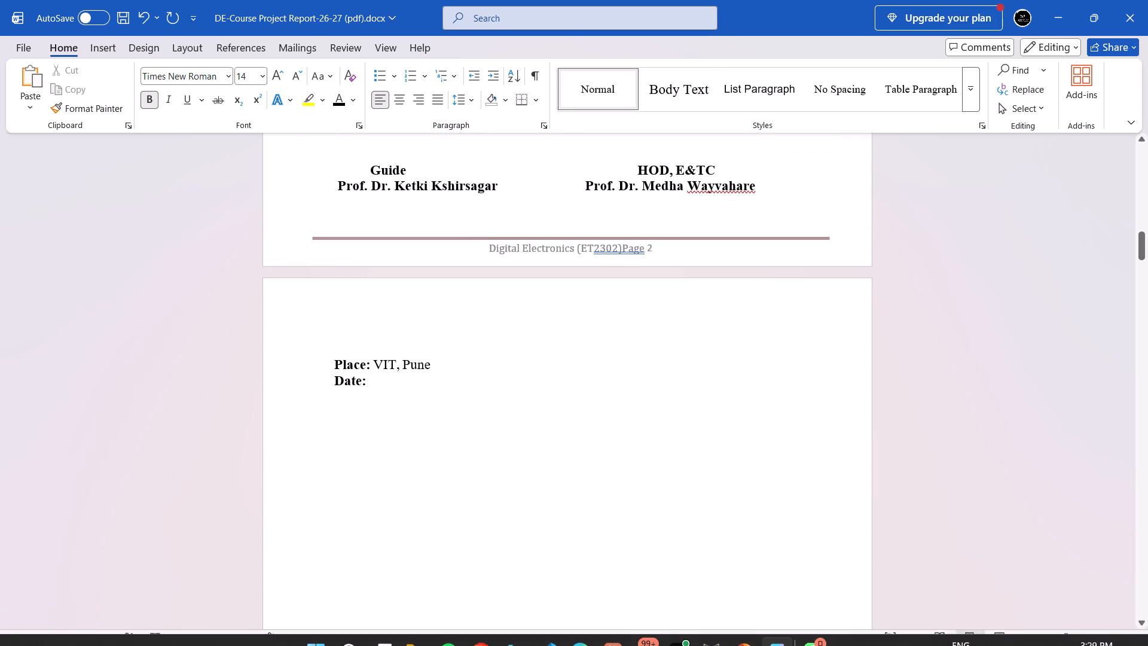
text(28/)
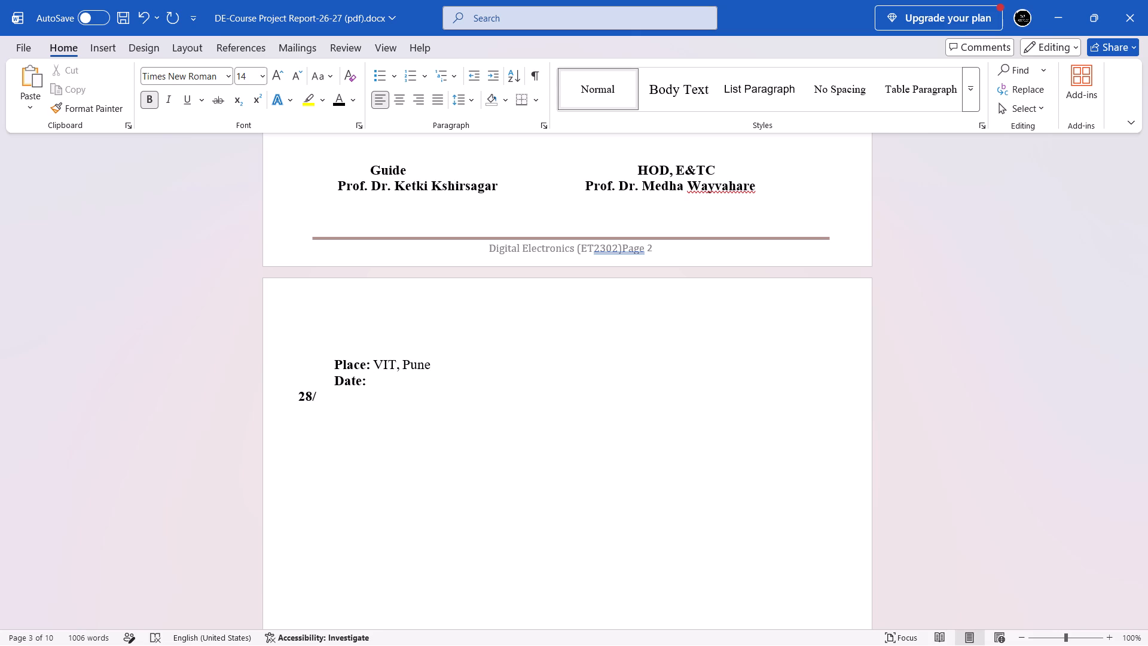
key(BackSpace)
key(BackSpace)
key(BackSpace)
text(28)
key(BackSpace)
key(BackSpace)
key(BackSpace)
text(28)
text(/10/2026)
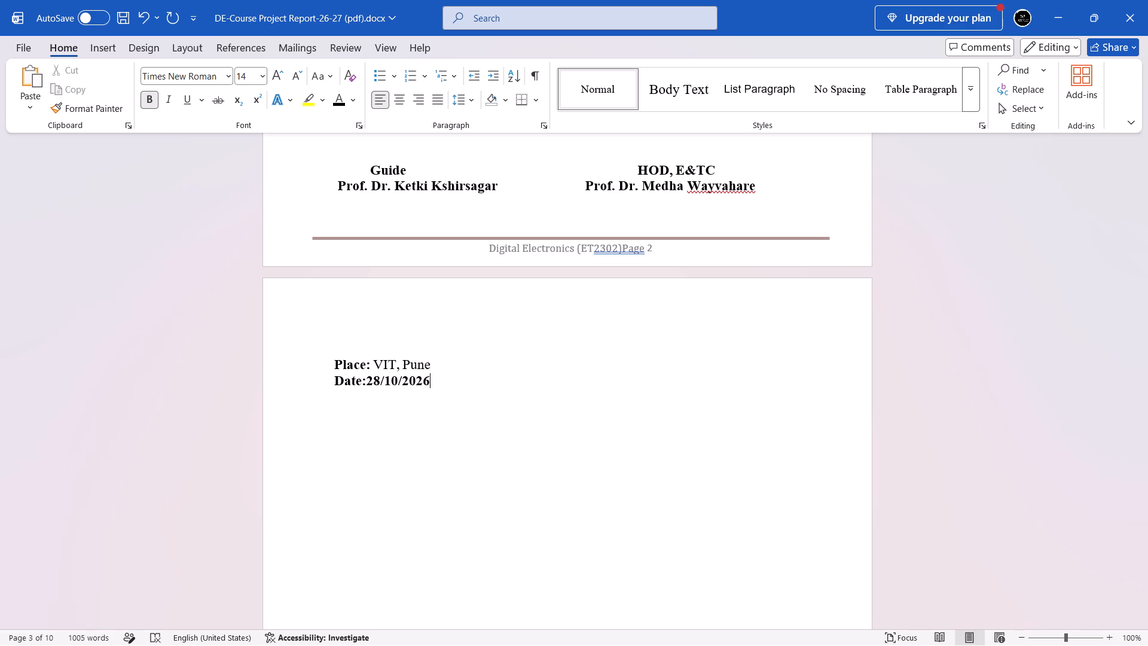
Insert a space between the Date label and 28/10/2026.
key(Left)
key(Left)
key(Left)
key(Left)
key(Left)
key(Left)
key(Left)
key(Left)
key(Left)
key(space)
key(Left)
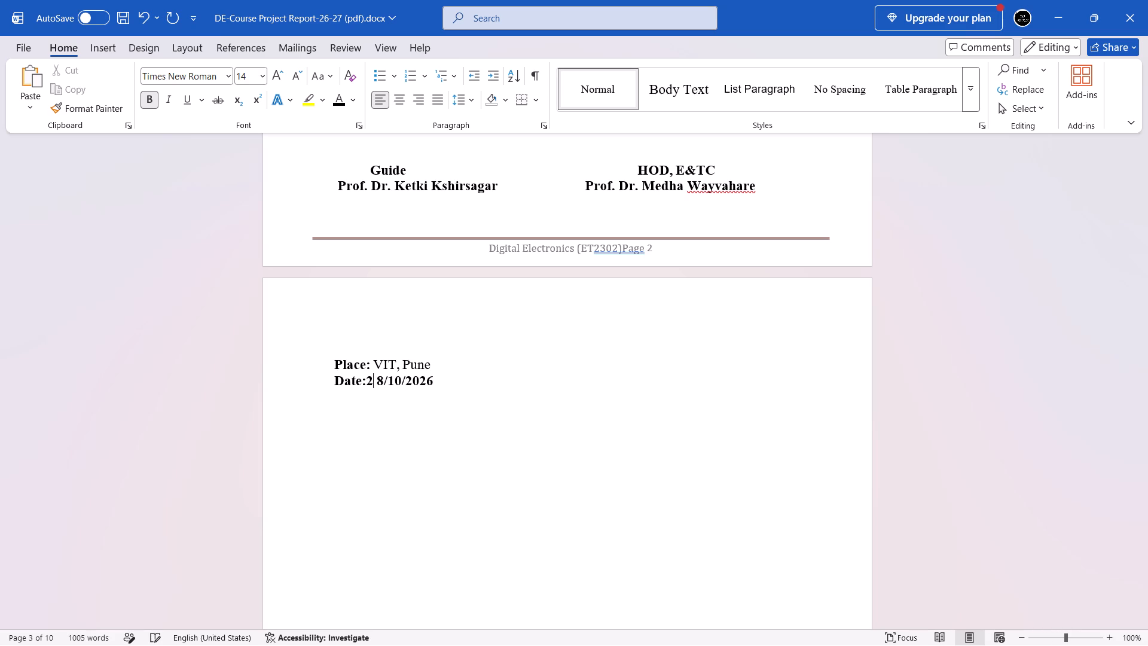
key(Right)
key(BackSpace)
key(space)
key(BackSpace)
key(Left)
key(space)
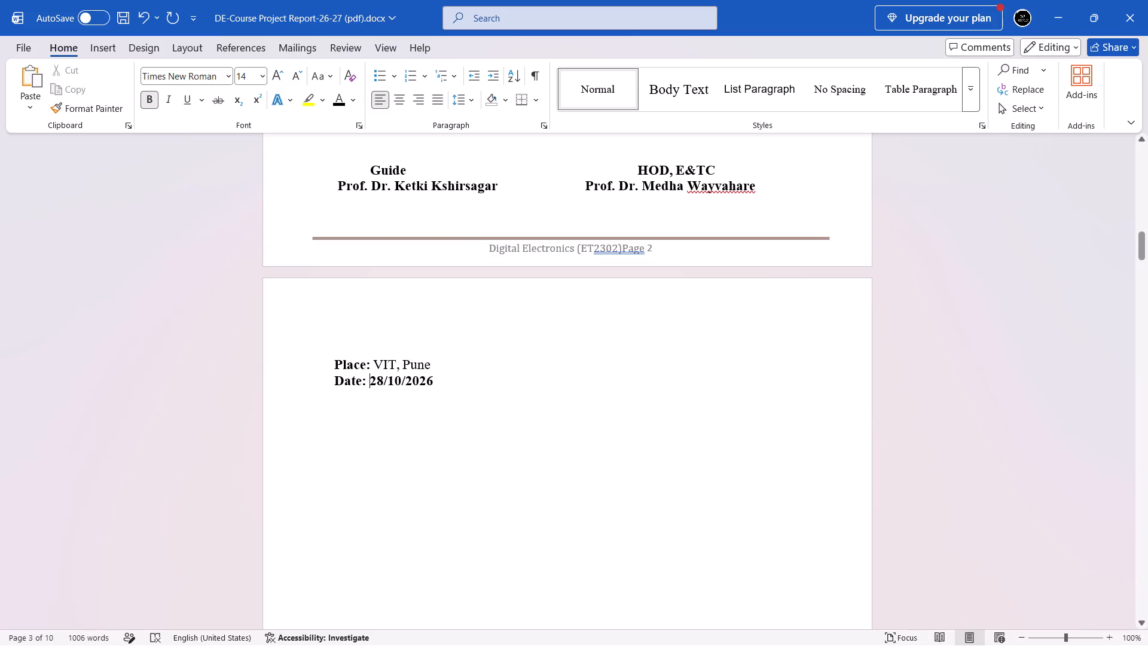
Remove the bold formatting from the date 28/10/2026, leaving the Date label bold.
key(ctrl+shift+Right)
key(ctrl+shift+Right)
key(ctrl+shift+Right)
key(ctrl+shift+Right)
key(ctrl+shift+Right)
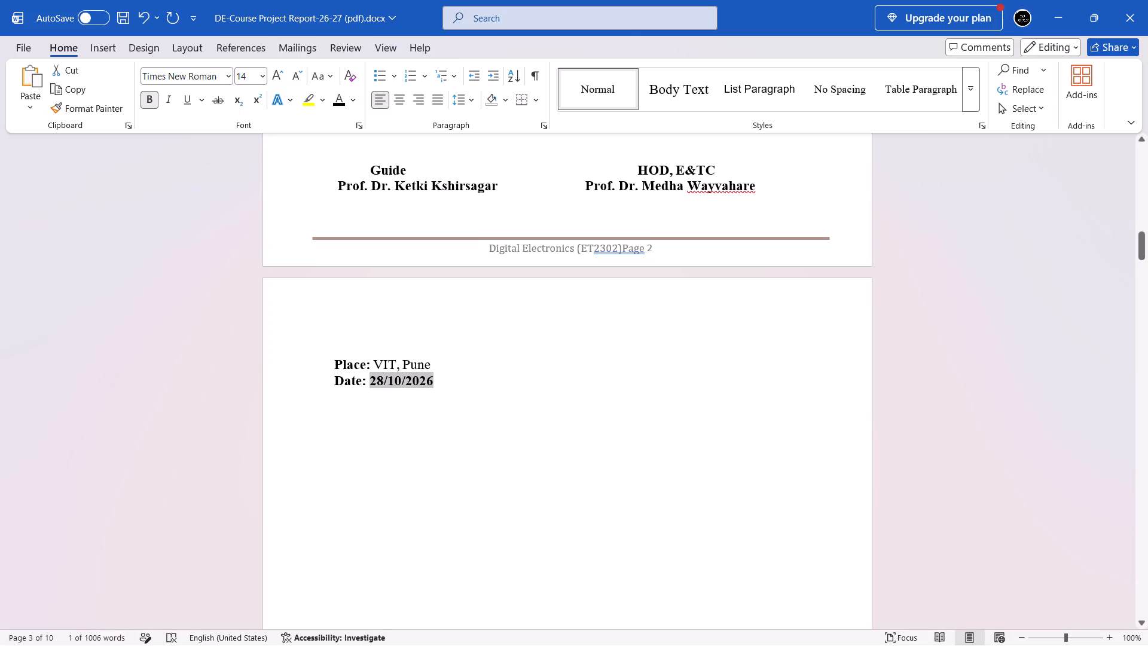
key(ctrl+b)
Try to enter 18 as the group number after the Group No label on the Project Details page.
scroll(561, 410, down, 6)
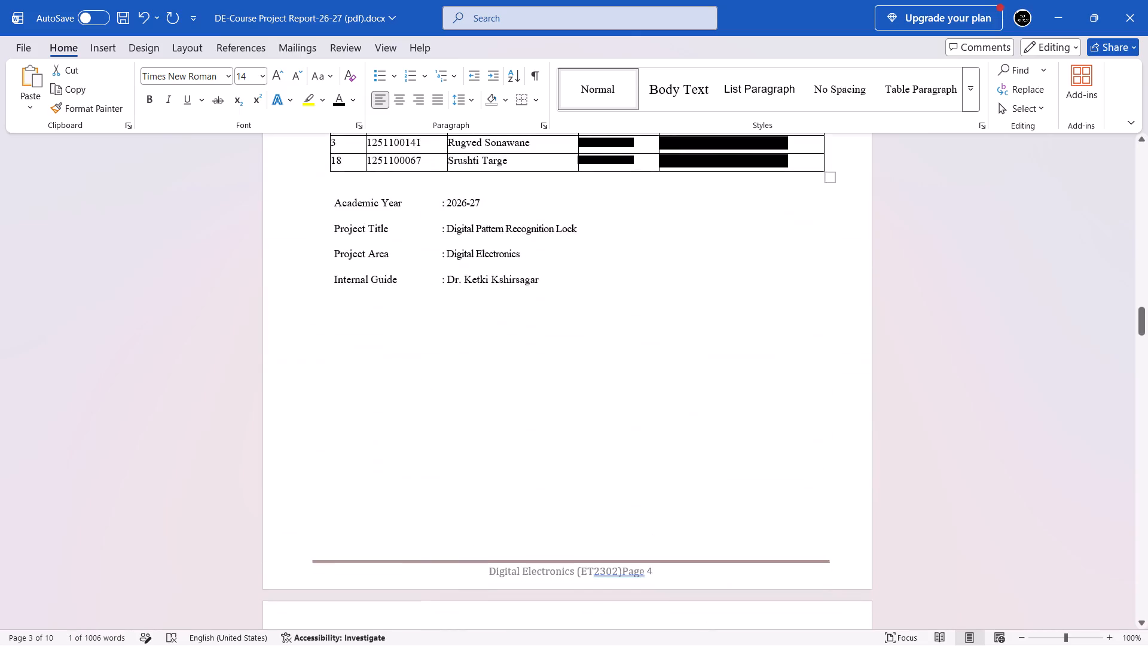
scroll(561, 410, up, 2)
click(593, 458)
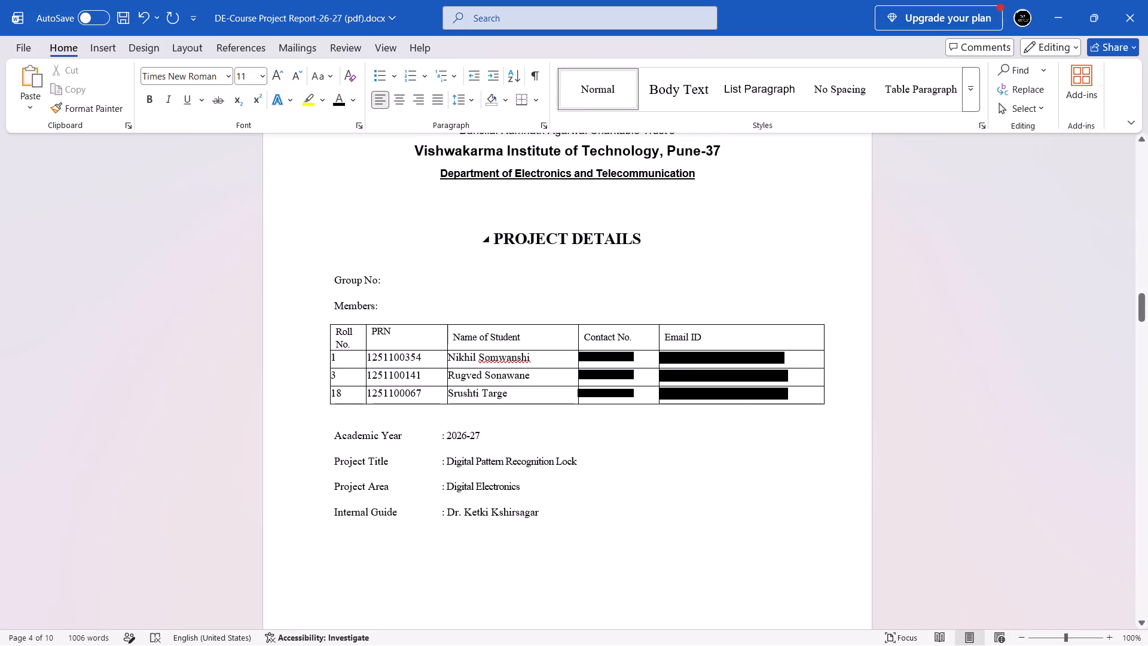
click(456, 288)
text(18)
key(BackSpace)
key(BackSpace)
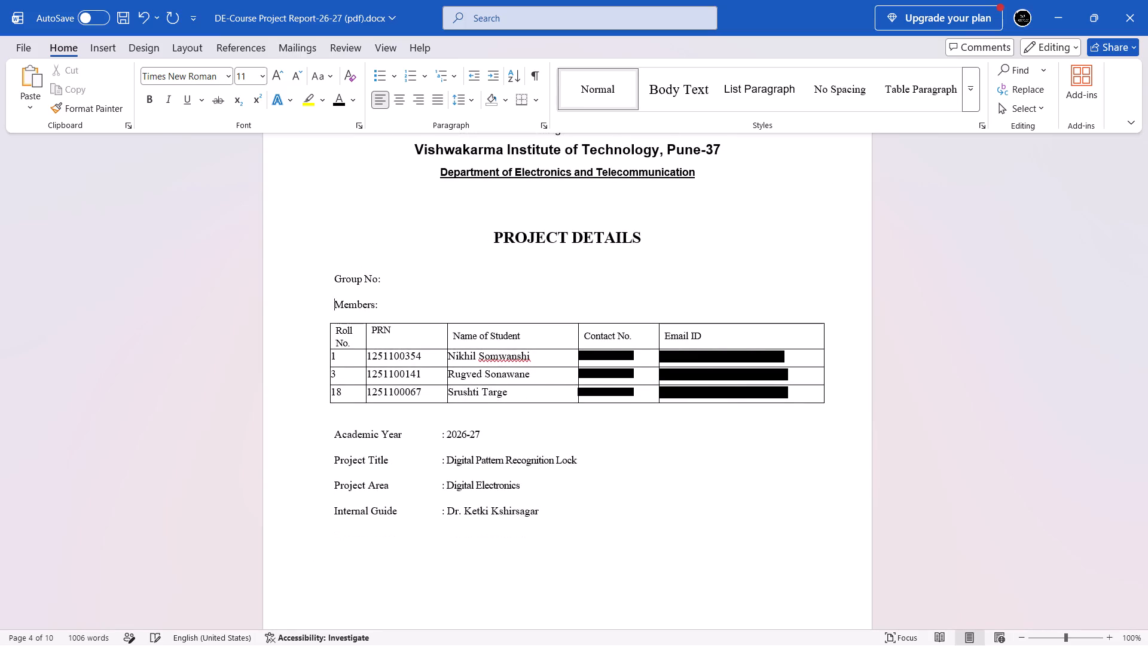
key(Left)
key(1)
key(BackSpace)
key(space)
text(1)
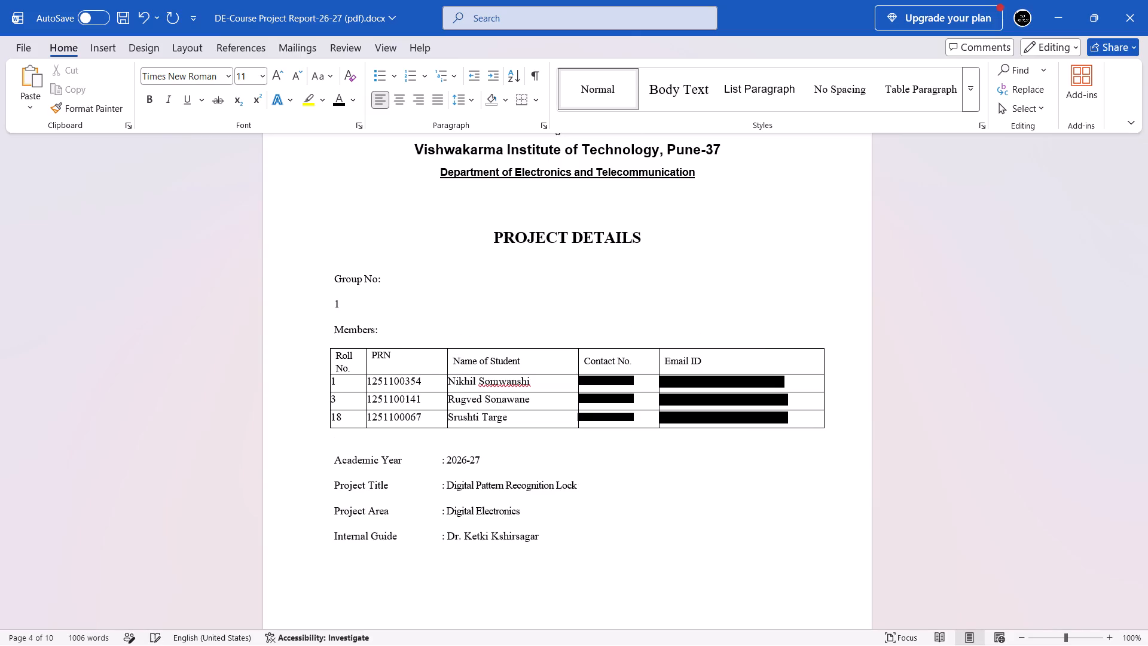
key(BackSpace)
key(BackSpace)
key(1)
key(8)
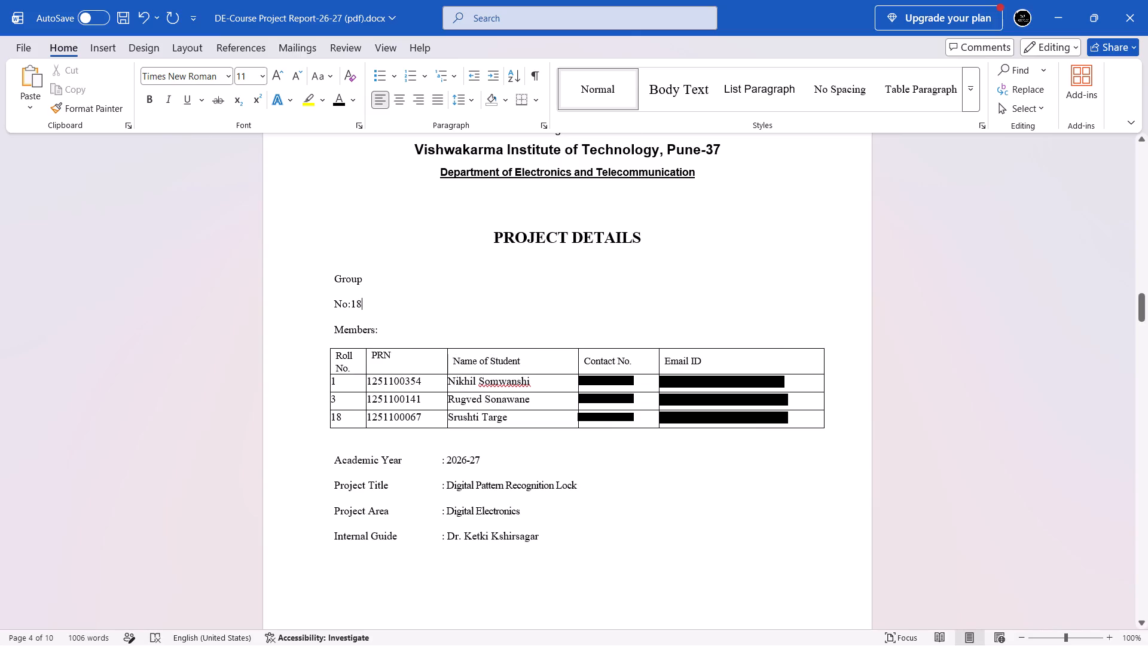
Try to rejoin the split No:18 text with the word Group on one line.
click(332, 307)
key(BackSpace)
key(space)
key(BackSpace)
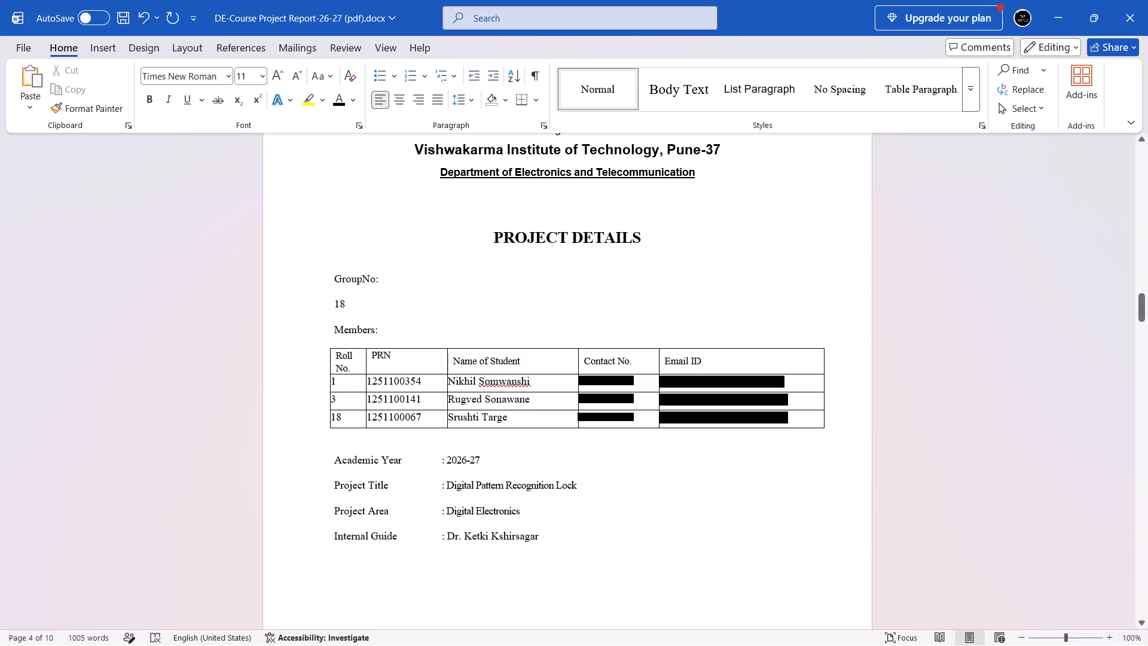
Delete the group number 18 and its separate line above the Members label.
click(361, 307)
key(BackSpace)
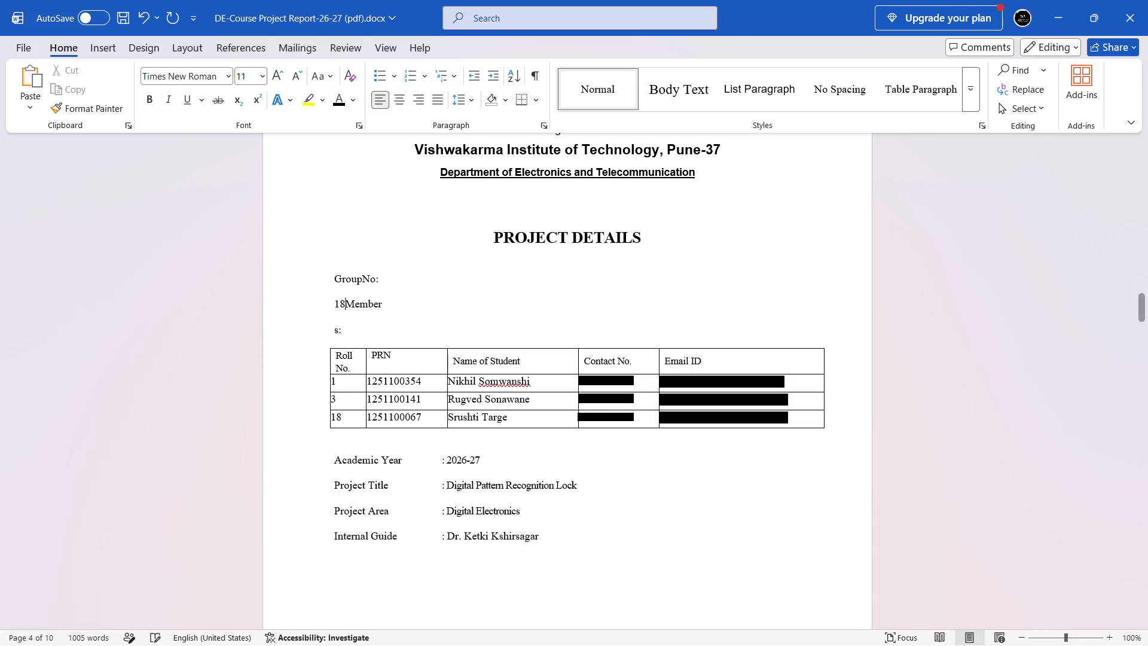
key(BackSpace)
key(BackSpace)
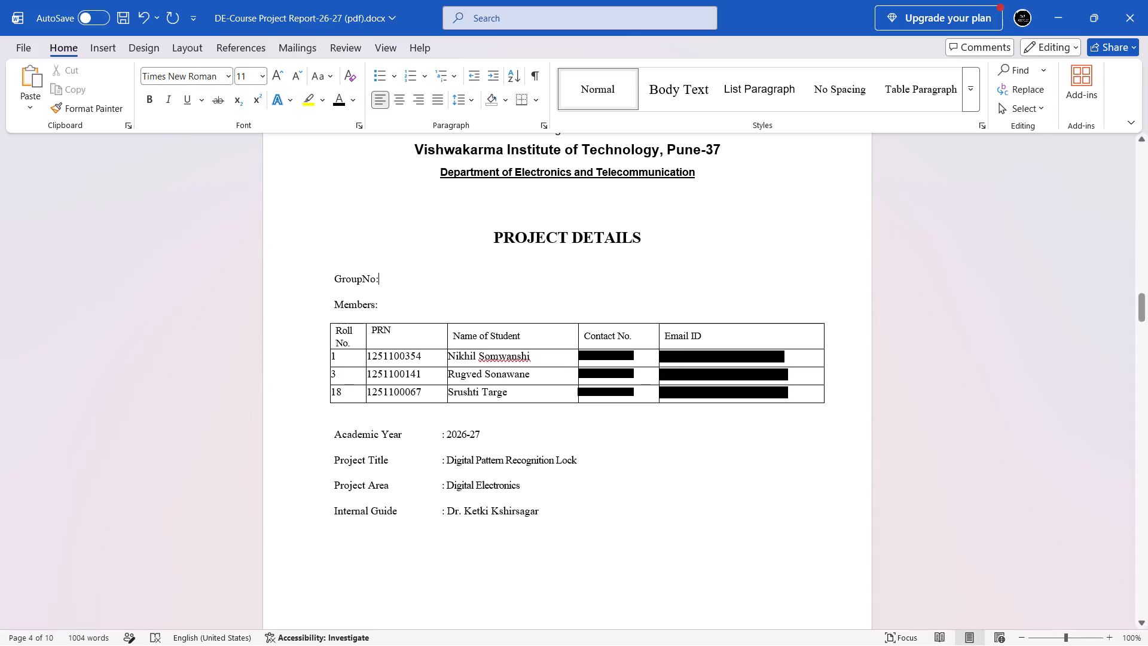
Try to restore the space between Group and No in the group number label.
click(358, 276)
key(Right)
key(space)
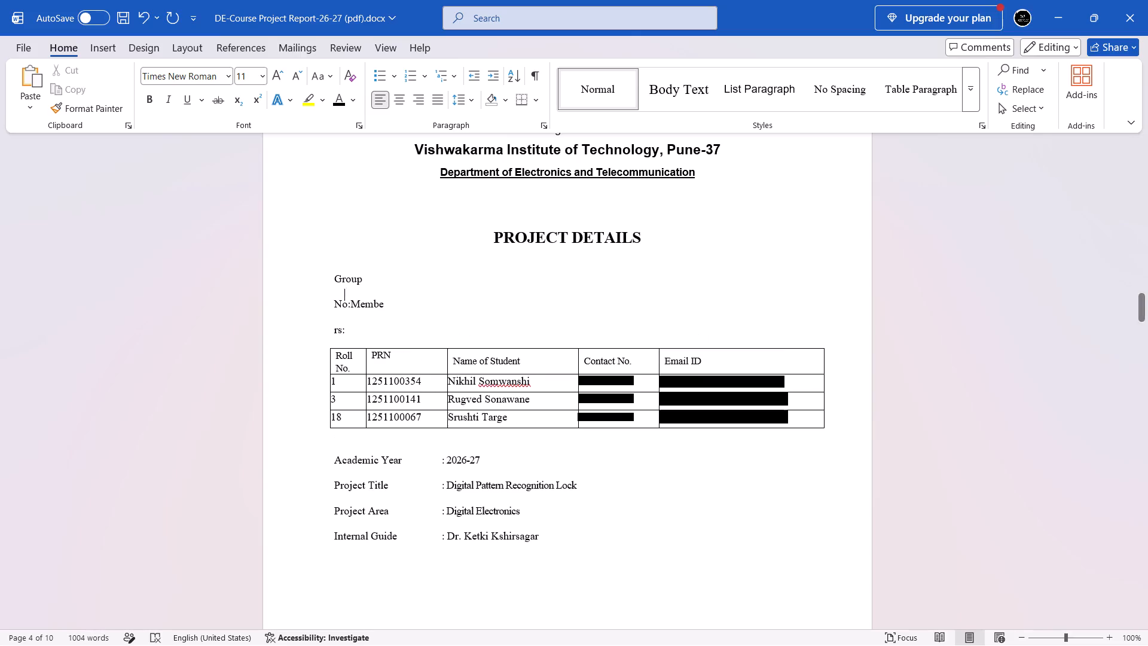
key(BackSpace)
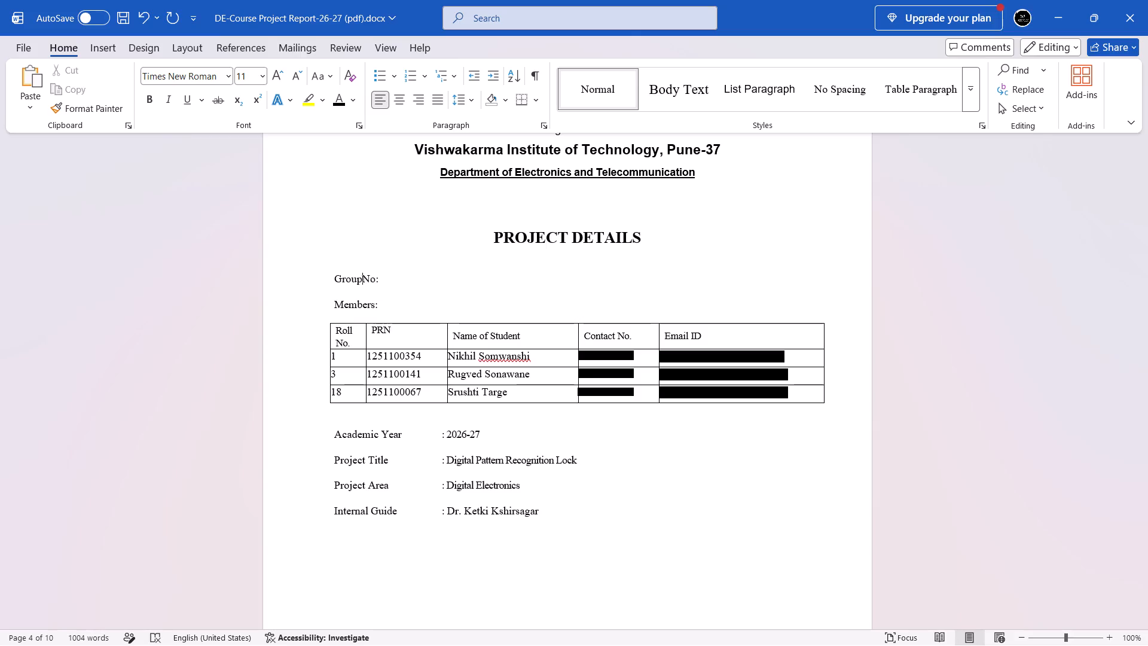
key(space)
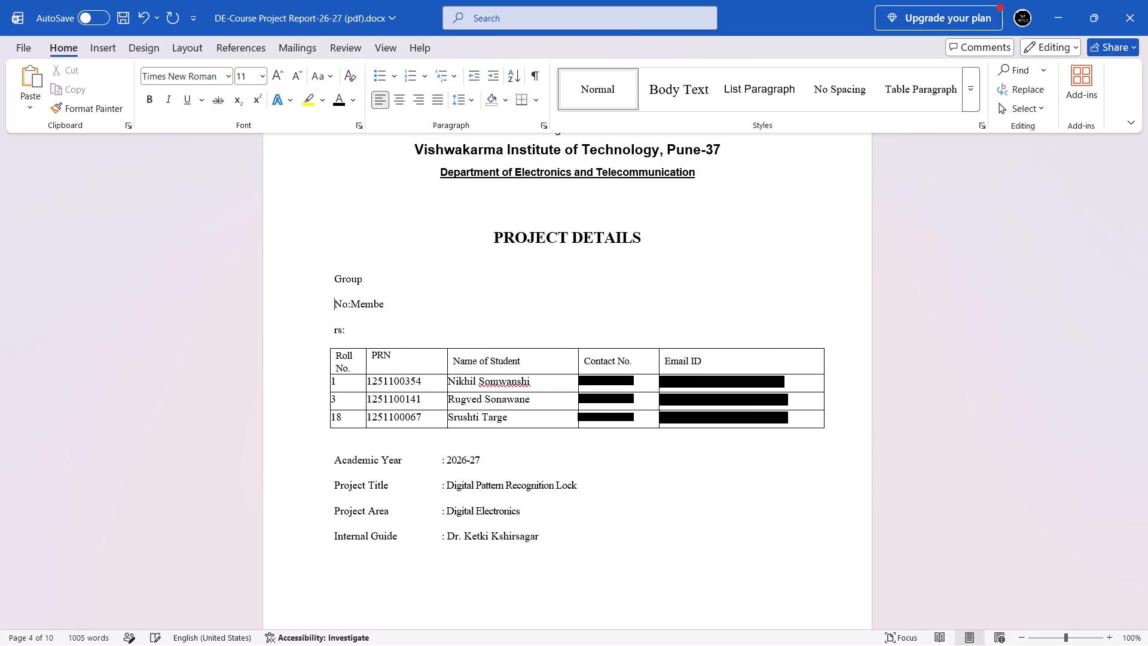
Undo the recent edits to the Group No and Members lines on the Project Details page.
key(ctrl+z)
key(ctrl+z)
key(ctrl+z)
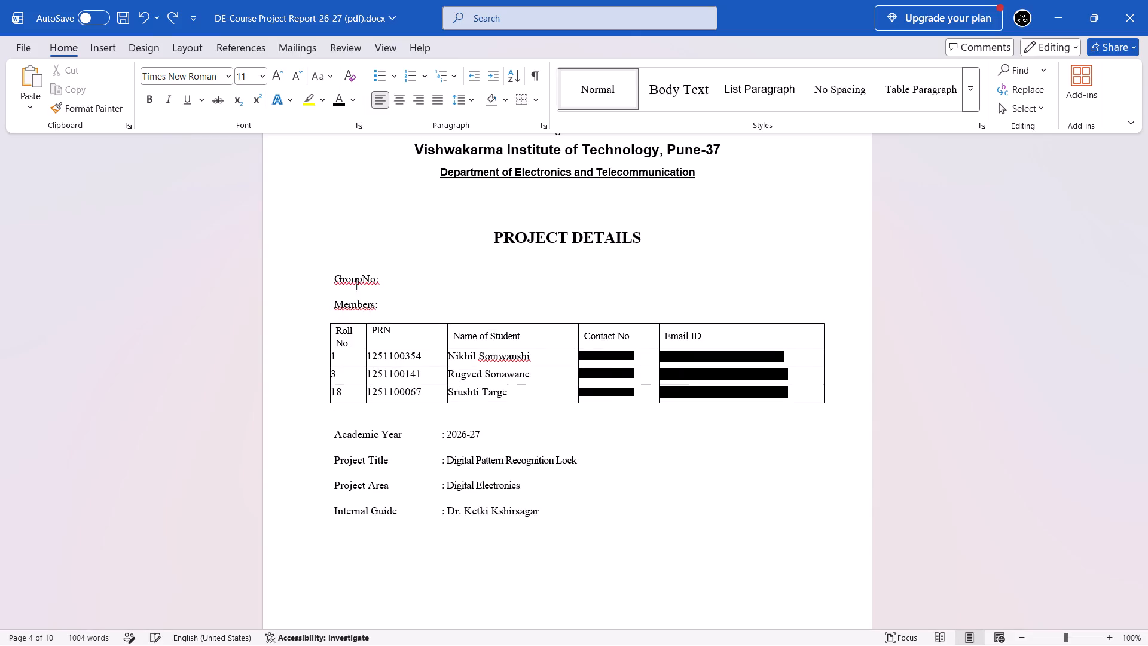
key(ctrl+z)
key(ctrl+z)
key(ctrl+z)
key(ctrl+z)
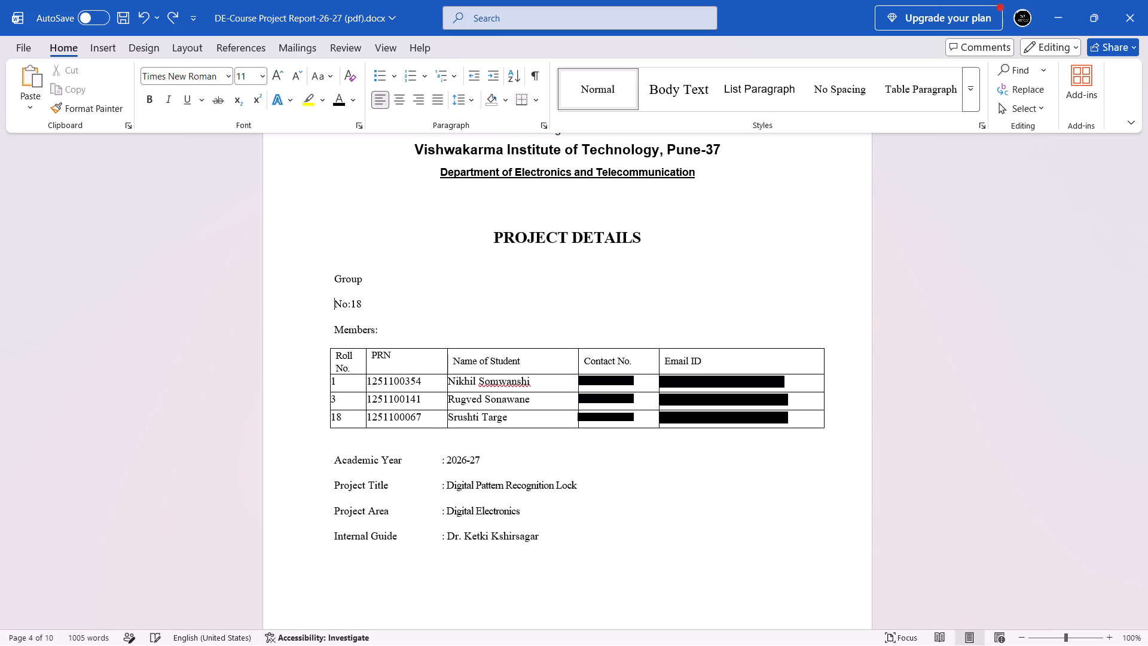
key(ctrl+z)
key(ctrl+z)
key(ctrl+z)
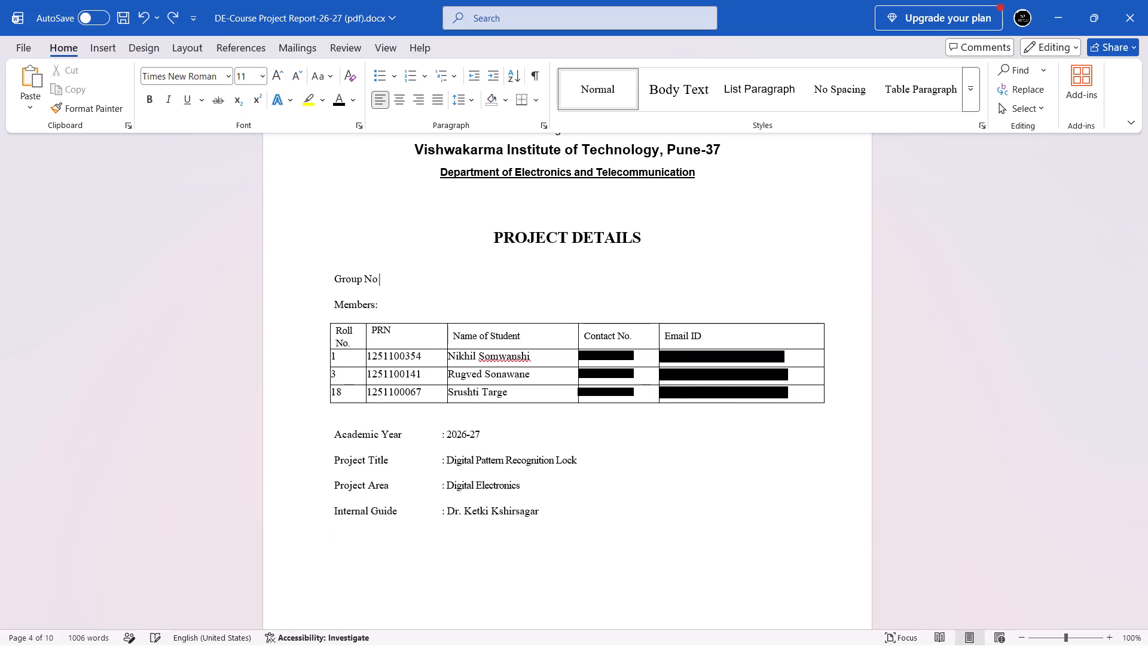
Delete three blank lines between the certificate paragraph and the Guide and HOD signature block.
scroll(520, 284, up, 4)
scroll(520, 284, right, 1)
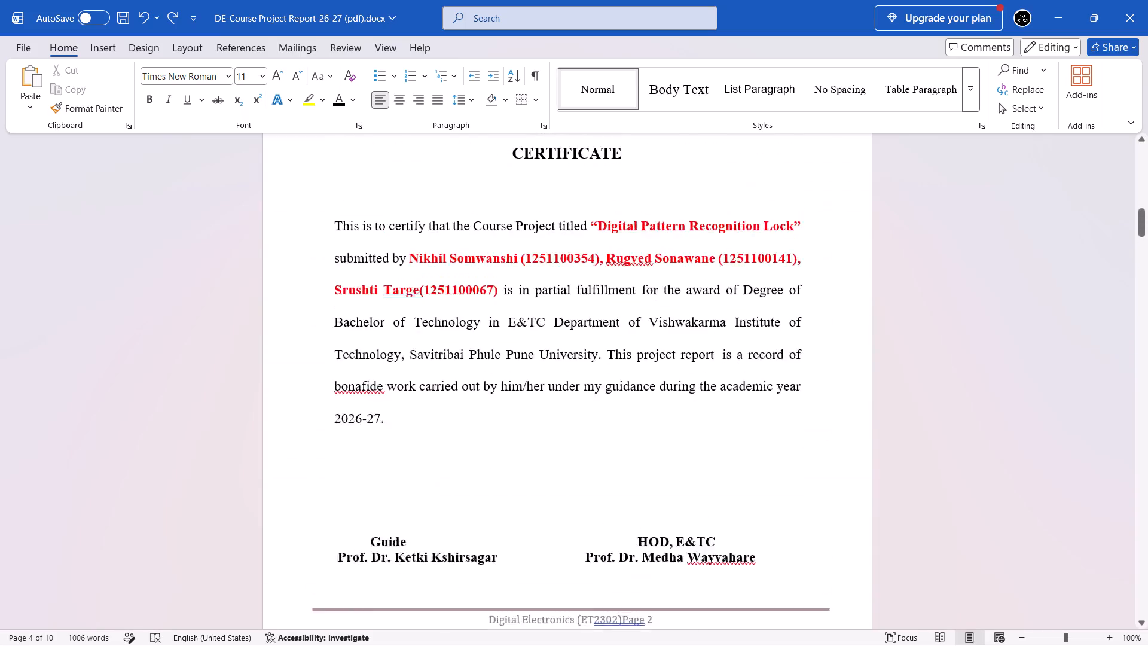
scroll(520, 284, right, 1)
scroll(520, 284, up, 3)
scroll(520, 284, down, 1)
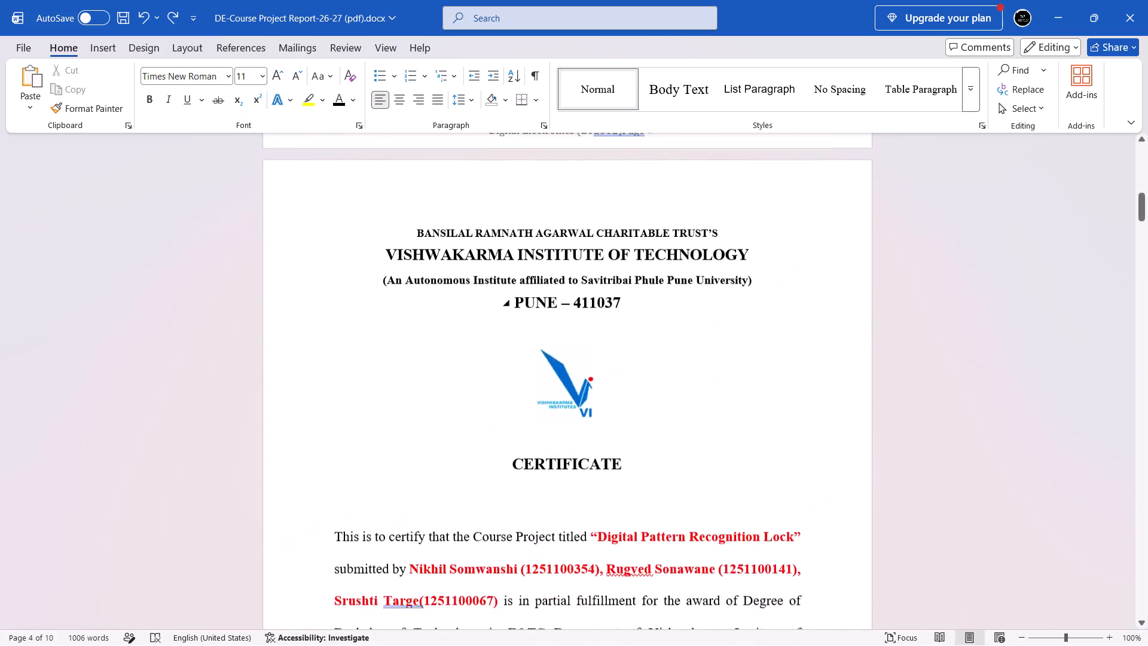
scroll(520, 284, down, 1)
scroll(520, 284, up, 2)
click(494, 361)
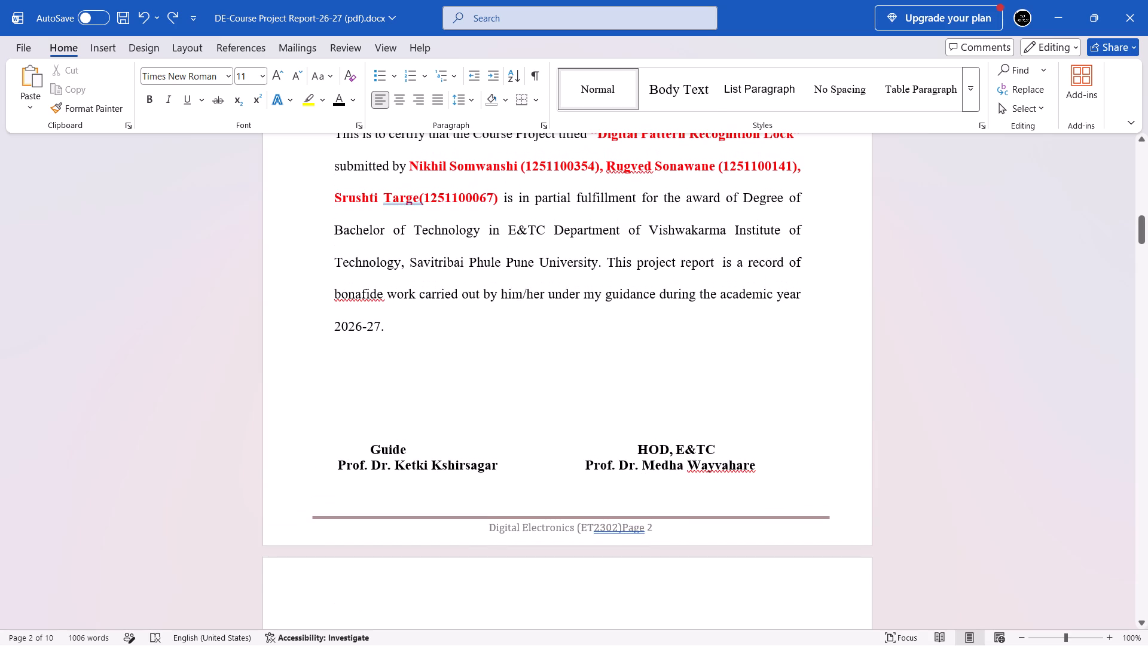
key(BackSpace)
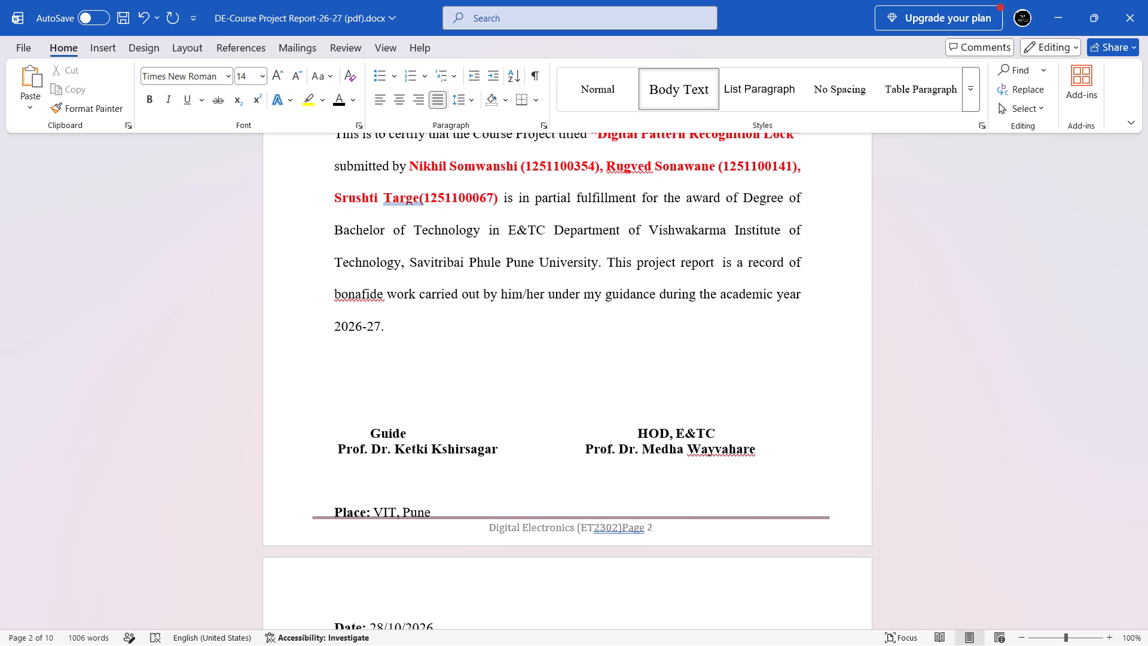
click(383, 362)
key(BackSpace)
click(357, 361)
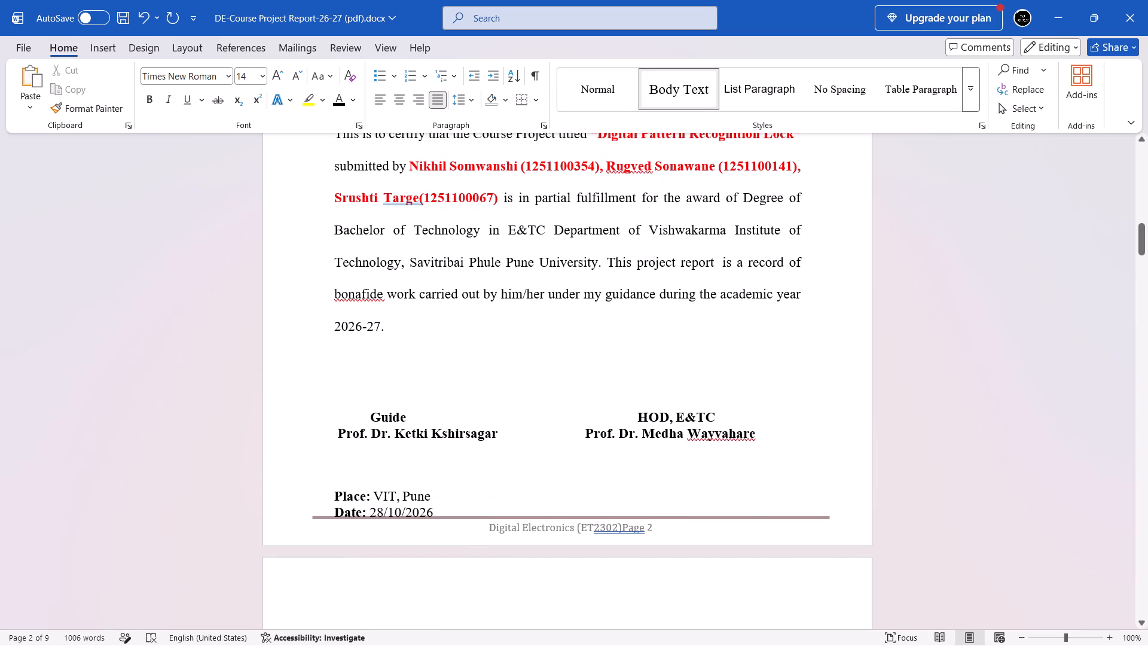
key(BackSpace)
Check the page layout from the certificate through Project Details to the start of the Introduction.
scroll(496, 454, up, 3)
scroll(496, 454, down, 3)
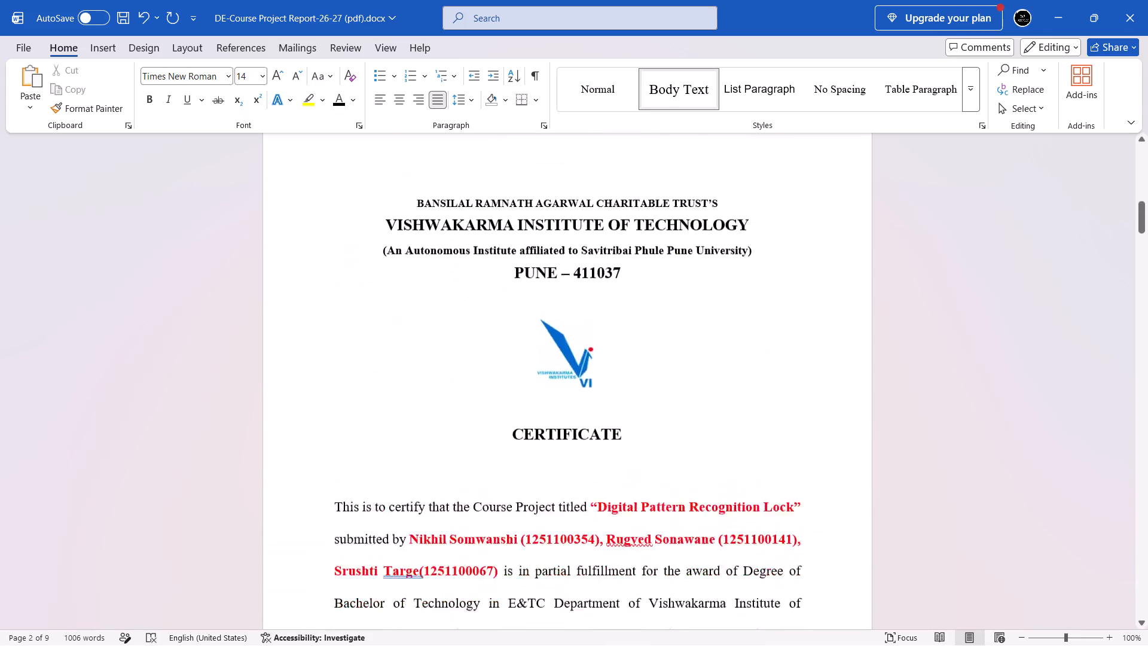
scroll(496, 454, down, 4)
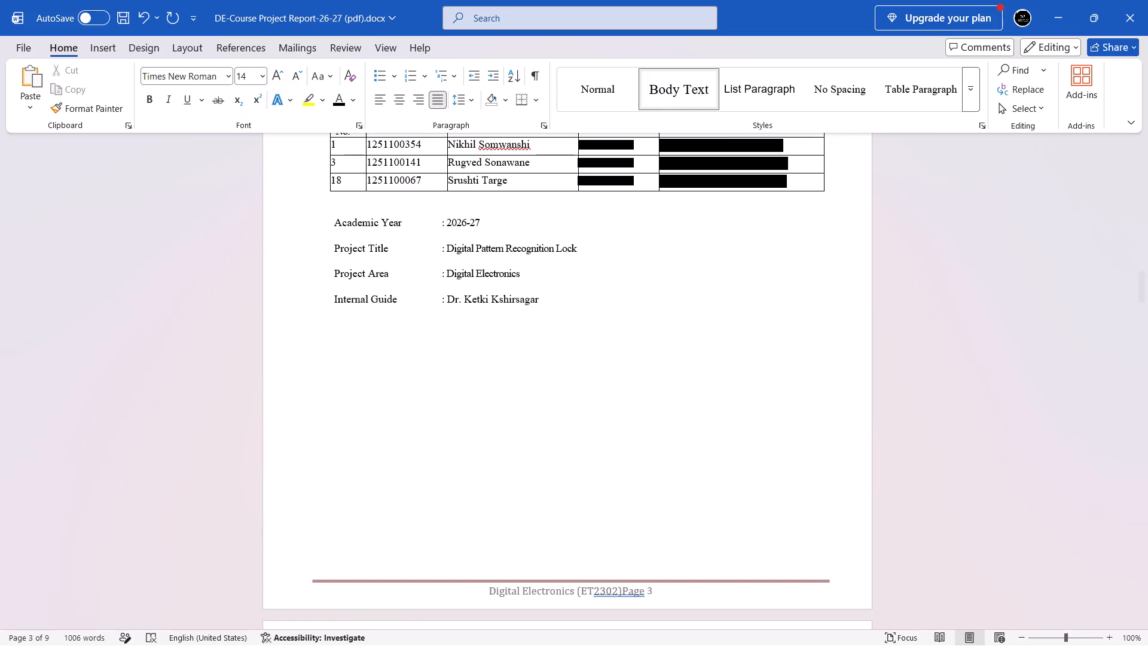
scroll(472, 373, down, 4)
scroll(472, 373, up, 1)
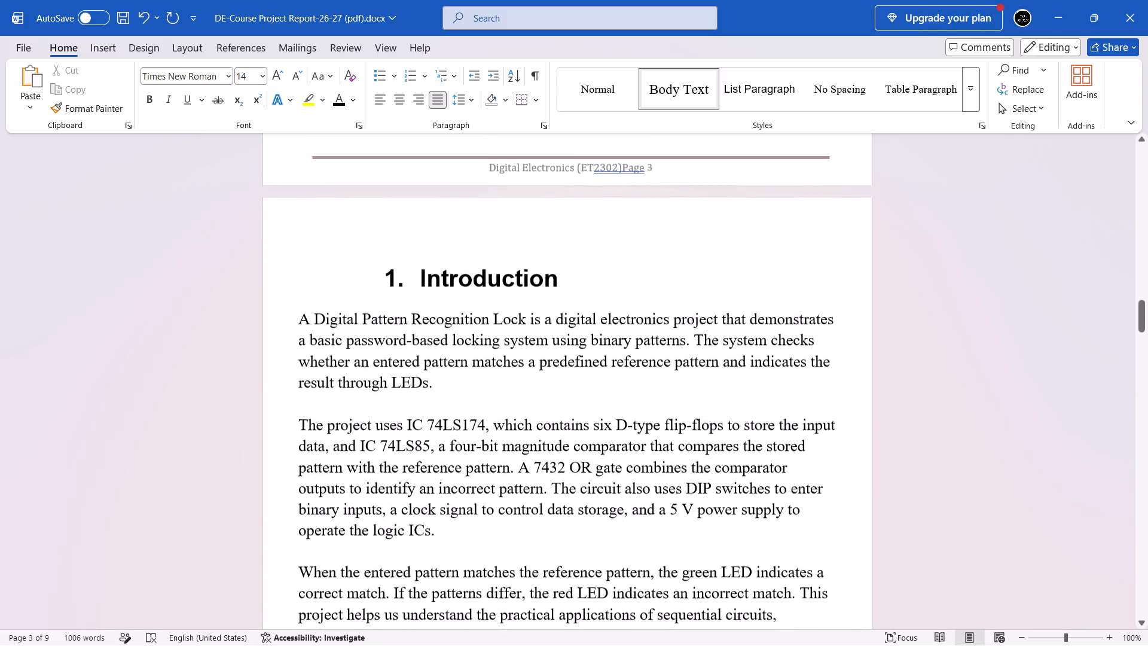
scroll(472, 373, down, 1)
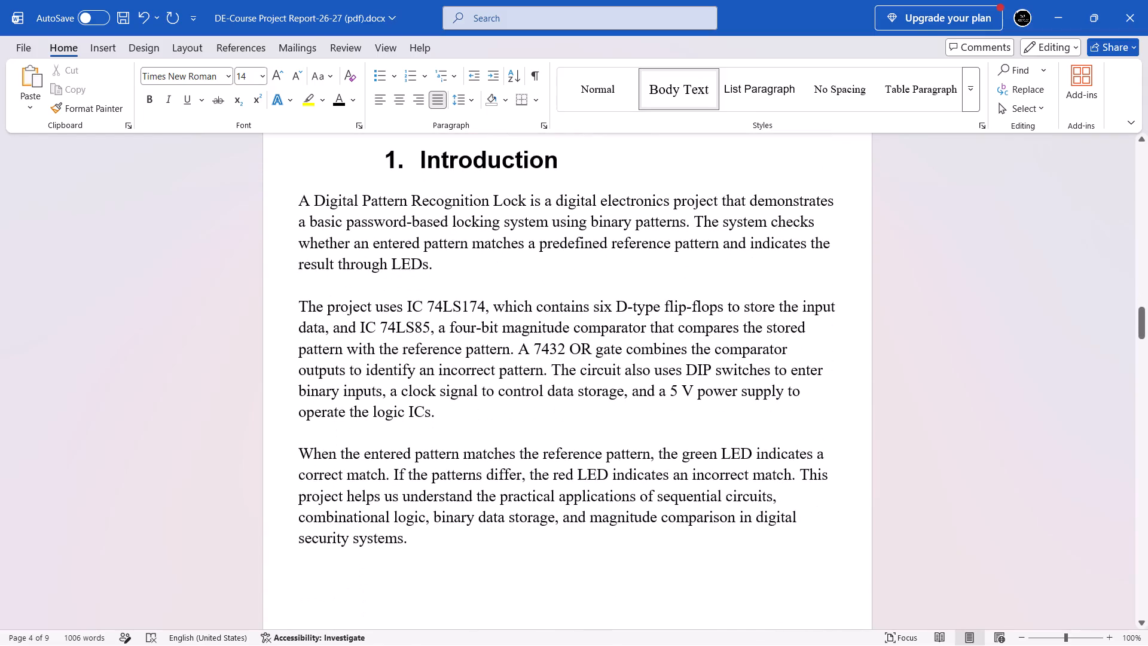
scroll(472, 373, up, 2)
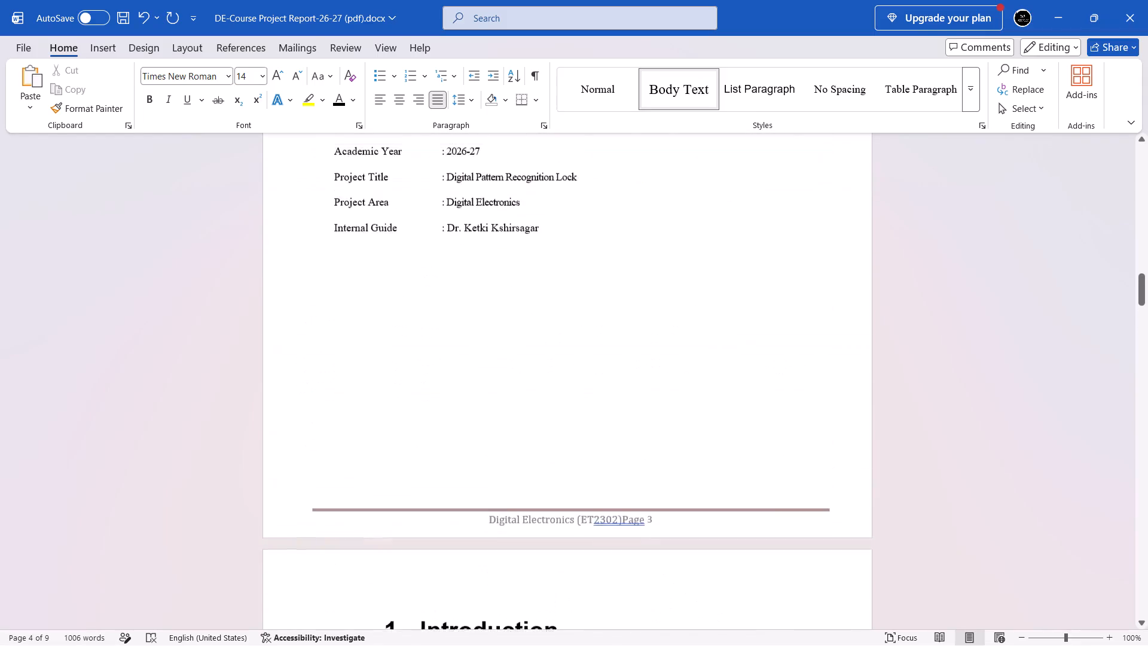
scroll(472, 373, up, 5)
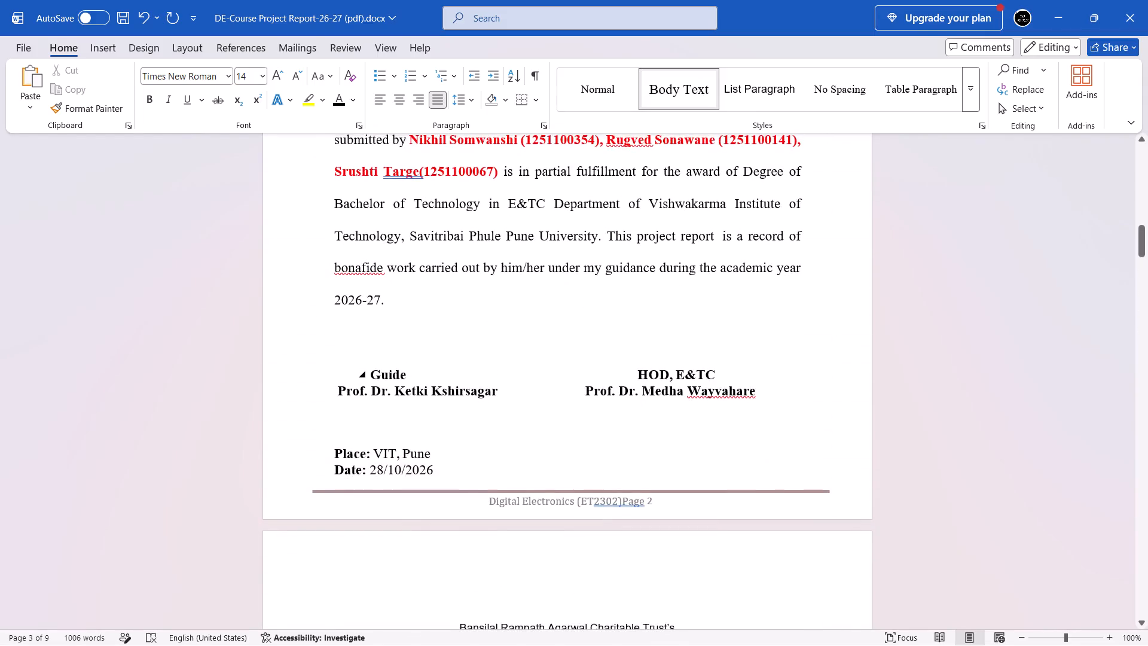
Enter the group number 18 followed by a space between the Group No and Members labels on the Project Details page.
scroll(472, 373, down, 4)
click(410, 225)
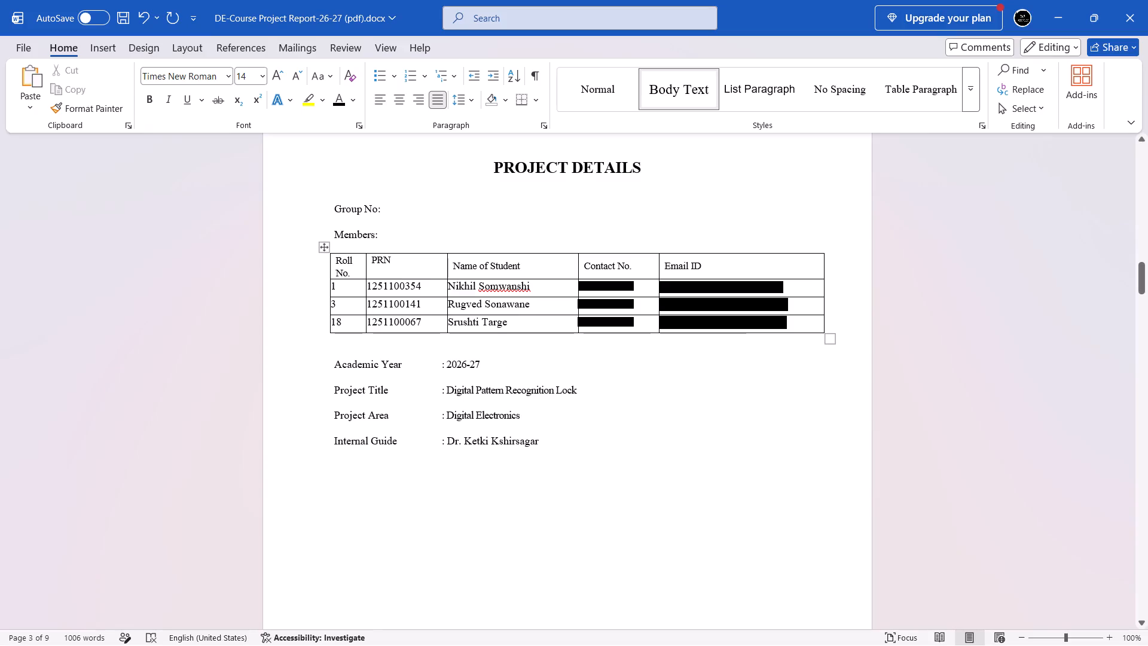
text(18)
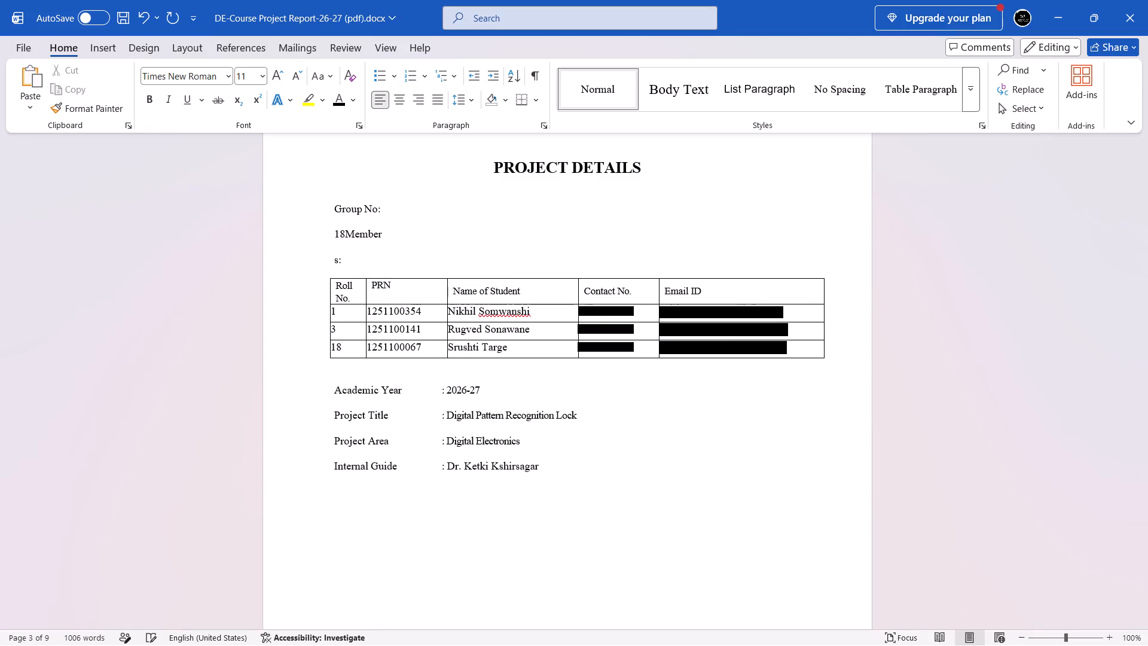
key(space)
Read through the Introduction section's text and check its layout down to the page footer.
scroll(457, 392, down, 5)
scroll(457, 392, up, 1)
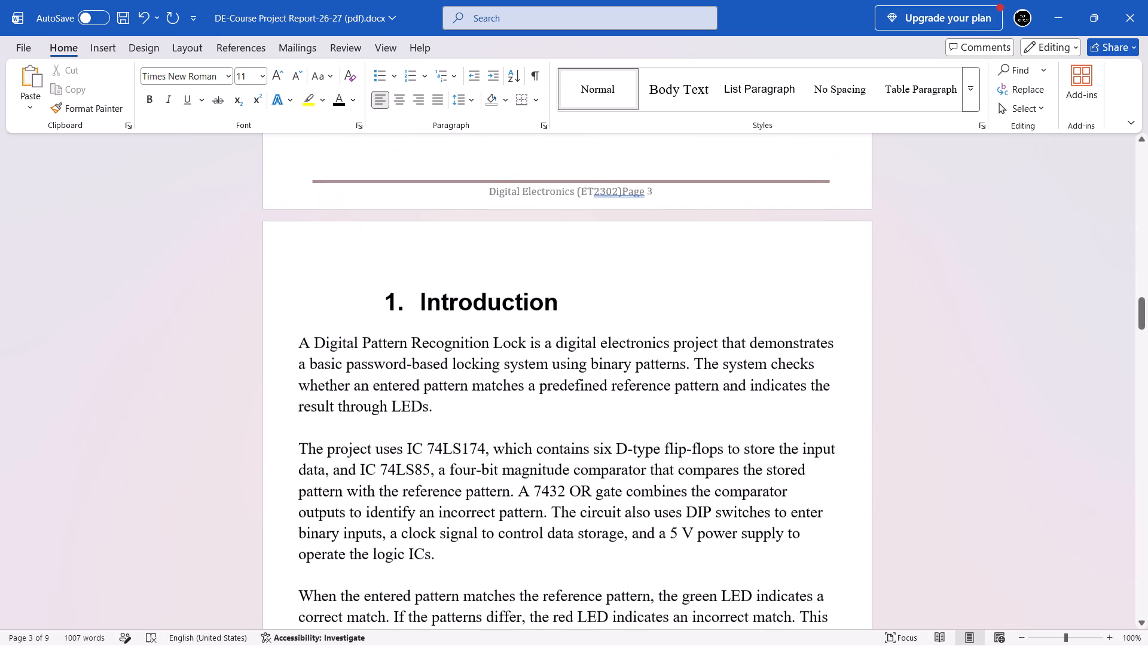
scroll(470, 397, down, 2)
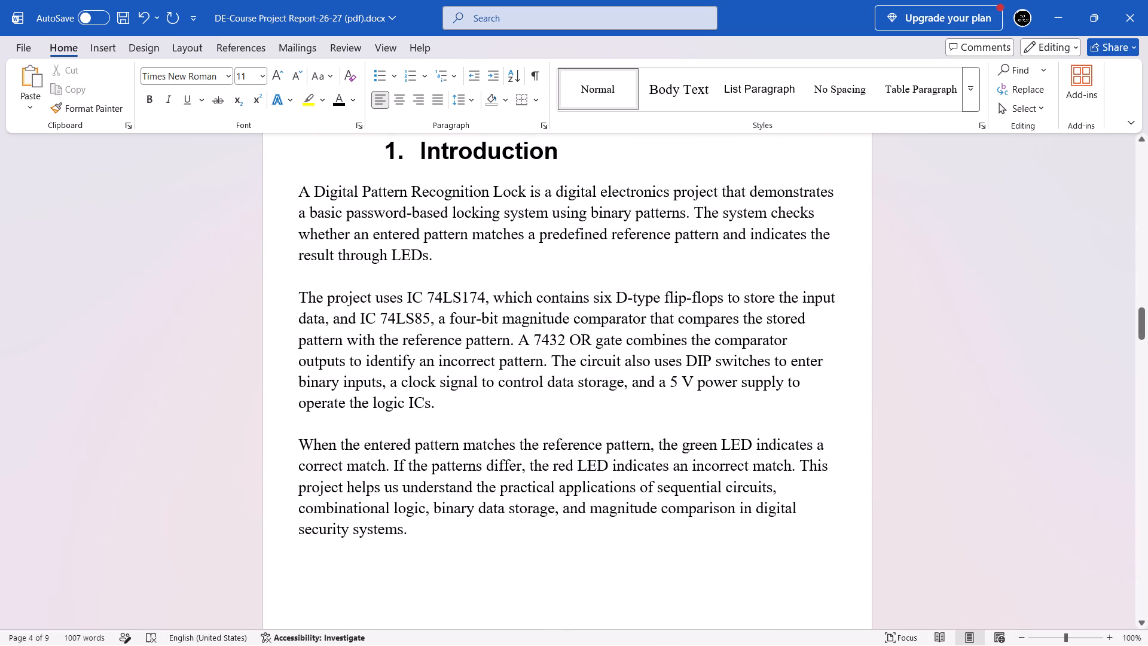
scroll(470, 397, down, 1)
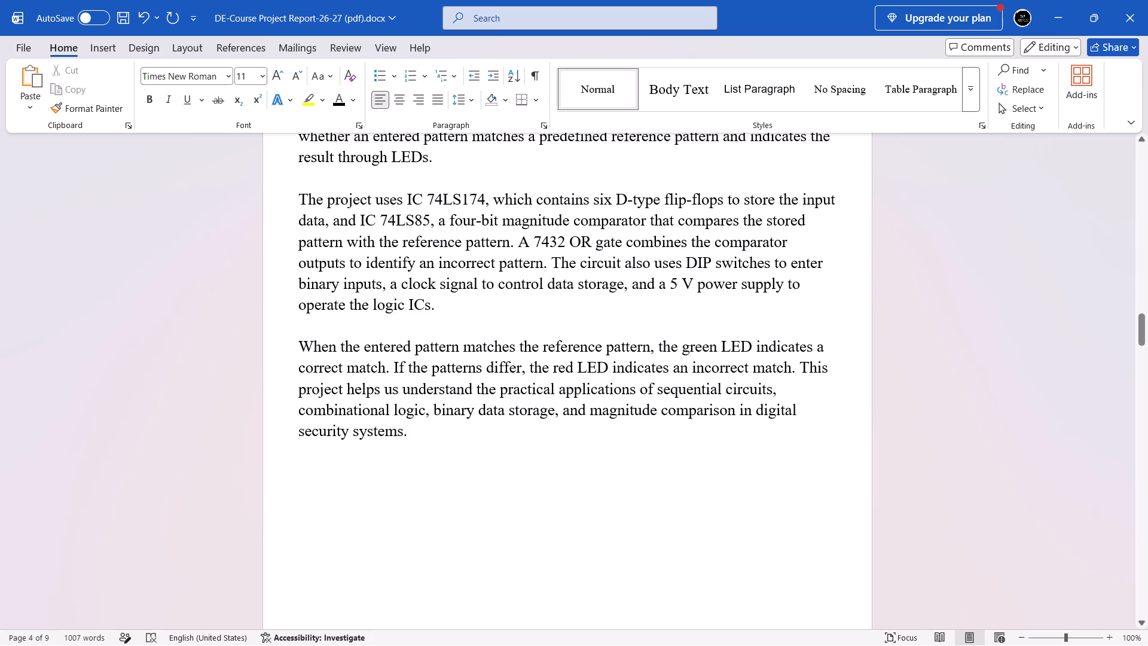
click(481, 293)
click(473, 313)
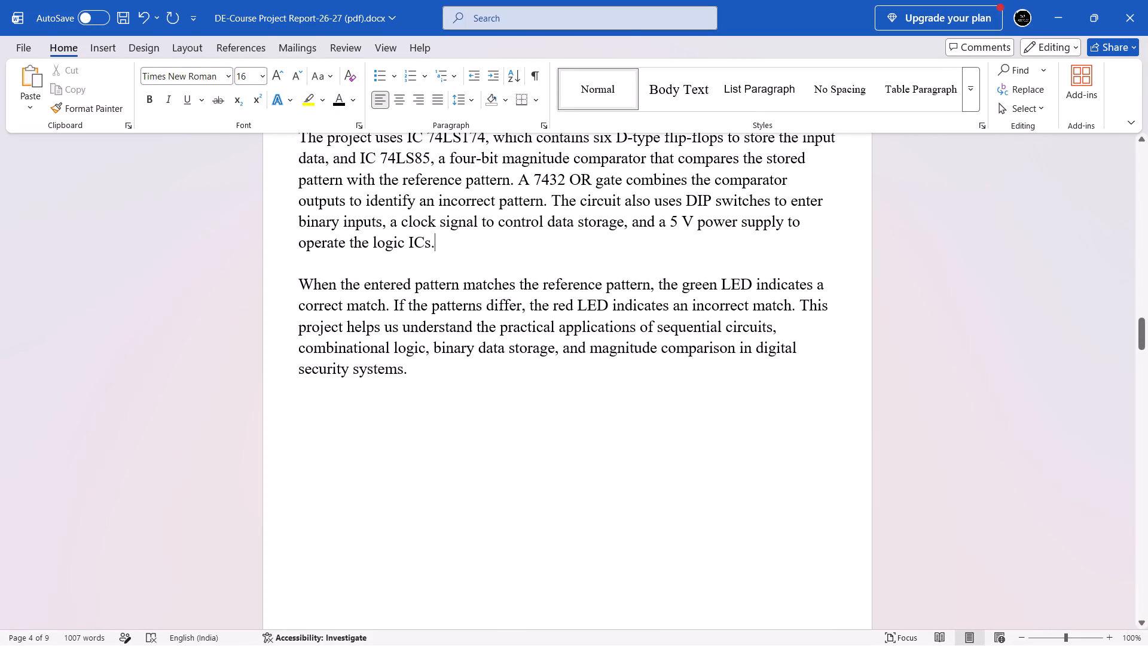
scroll(431, 321, down, 1)
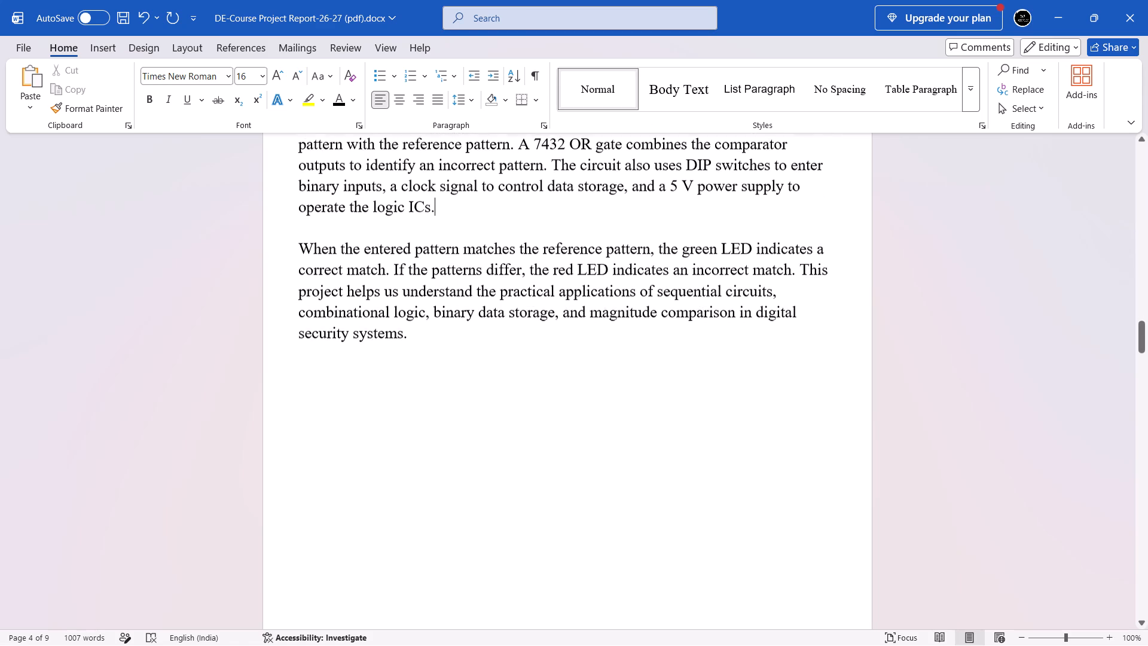
scroll(431, 321, down, 1)
click(444, 302)
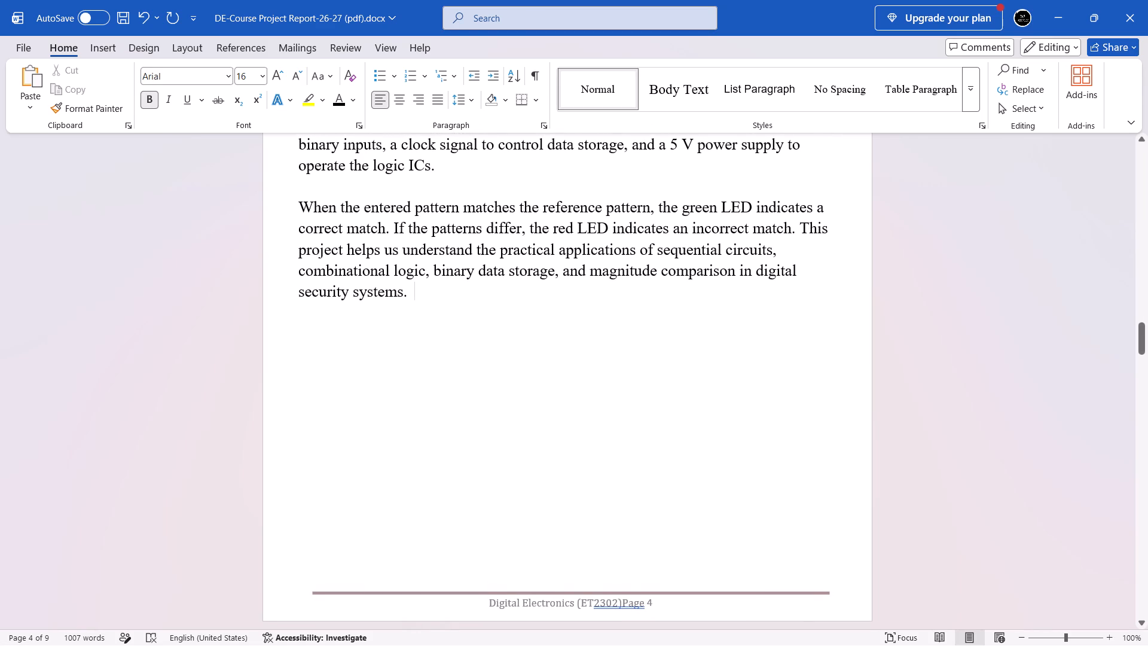
scroll(444, 302, down, 2)
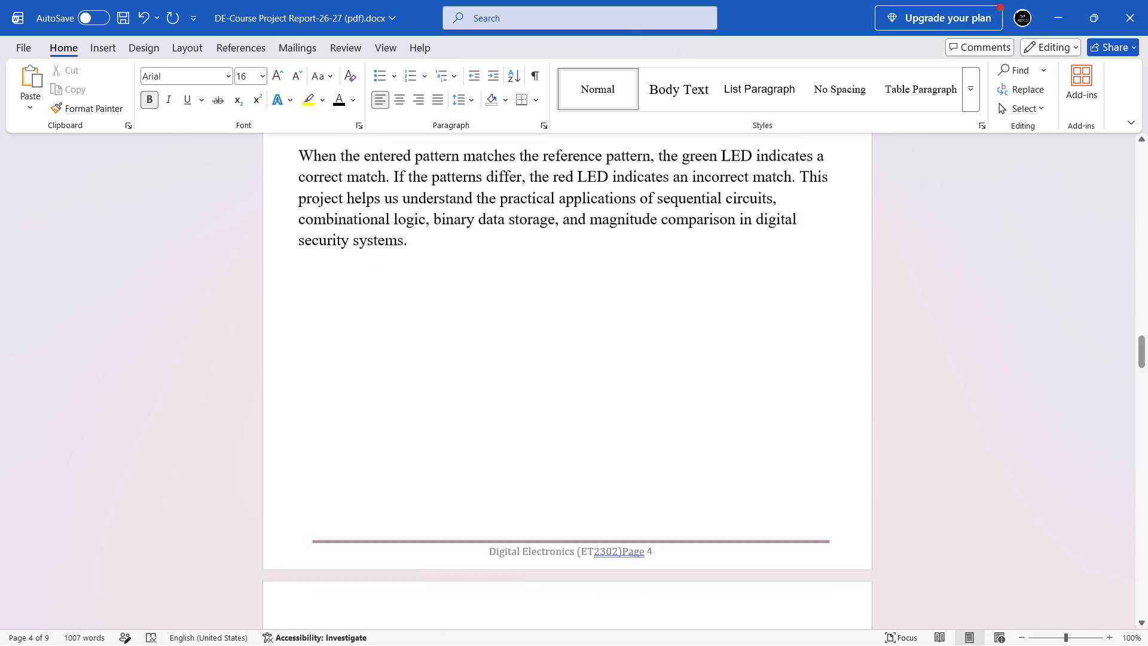
Review the numbered list in the Methodology section, from Circuit Design to Testing and Verification.
scroll(444, 302, down, 2)
scroll(444, 302, right, 1)
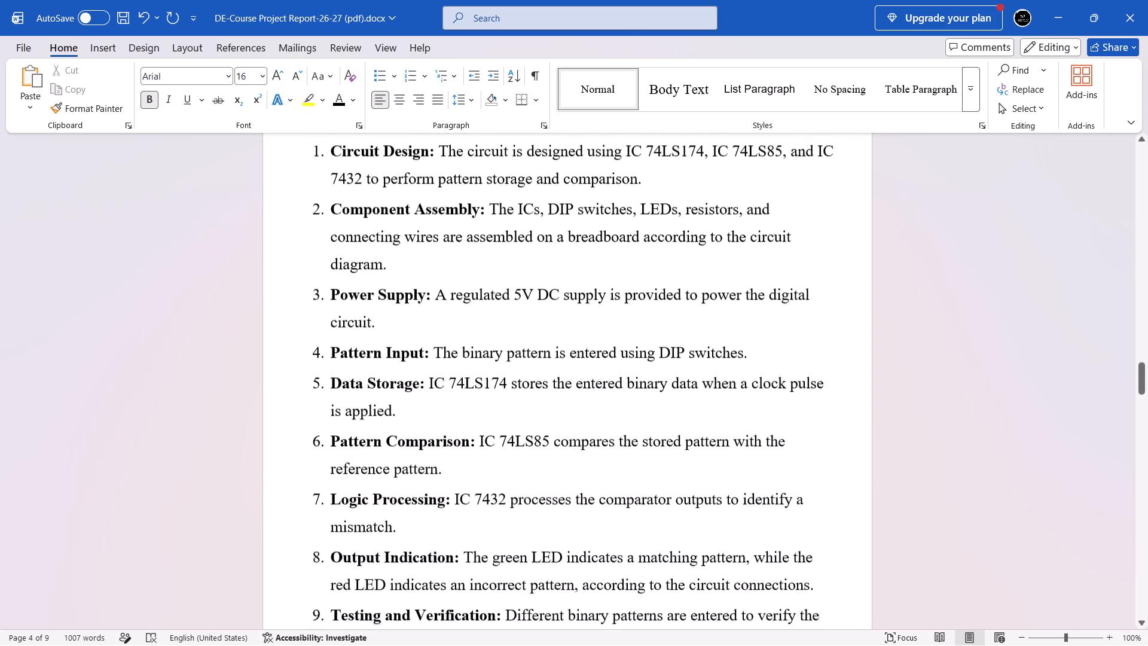
scroll(444, 302, right, 1)
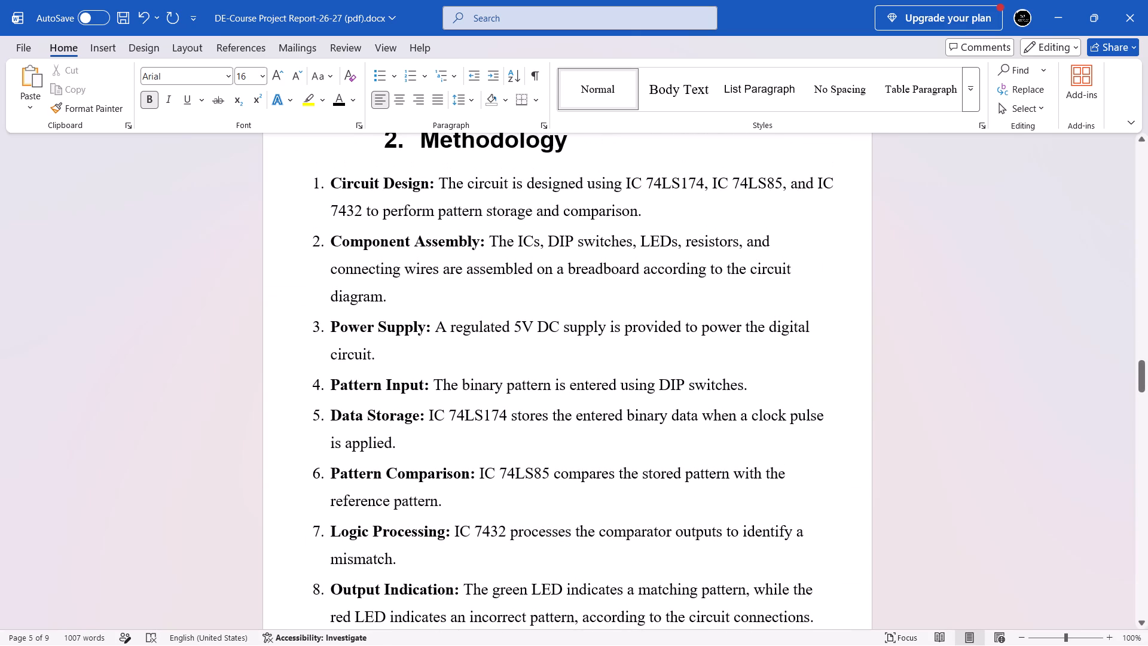
scroll(444, 302, down, 1)
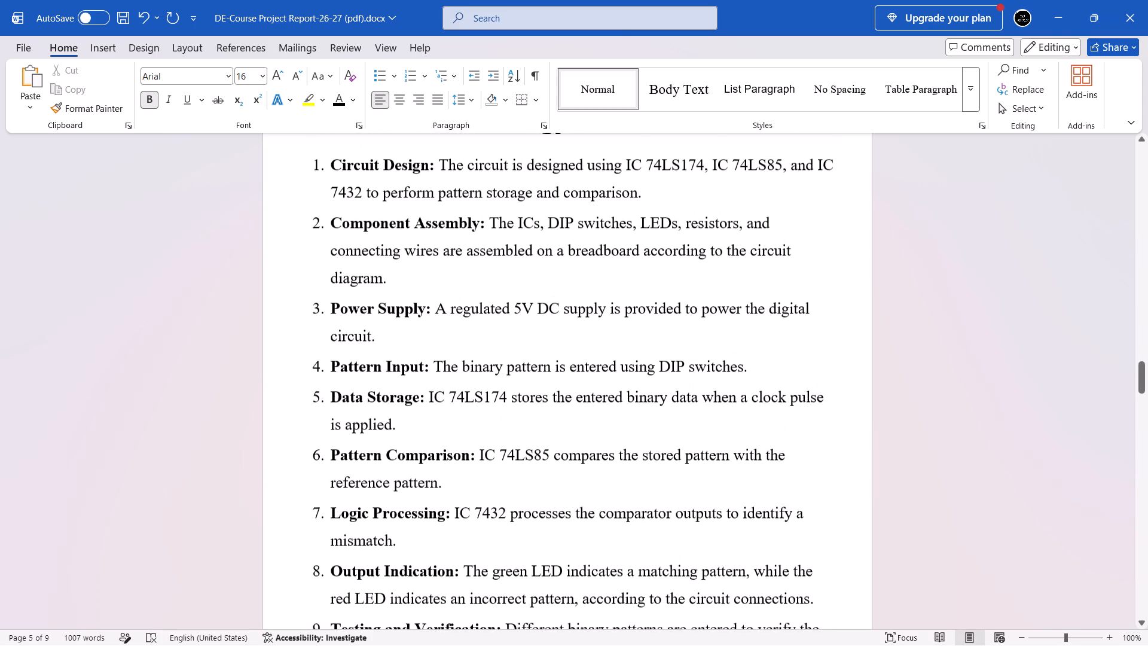
scroll(444, 302, down, 2)
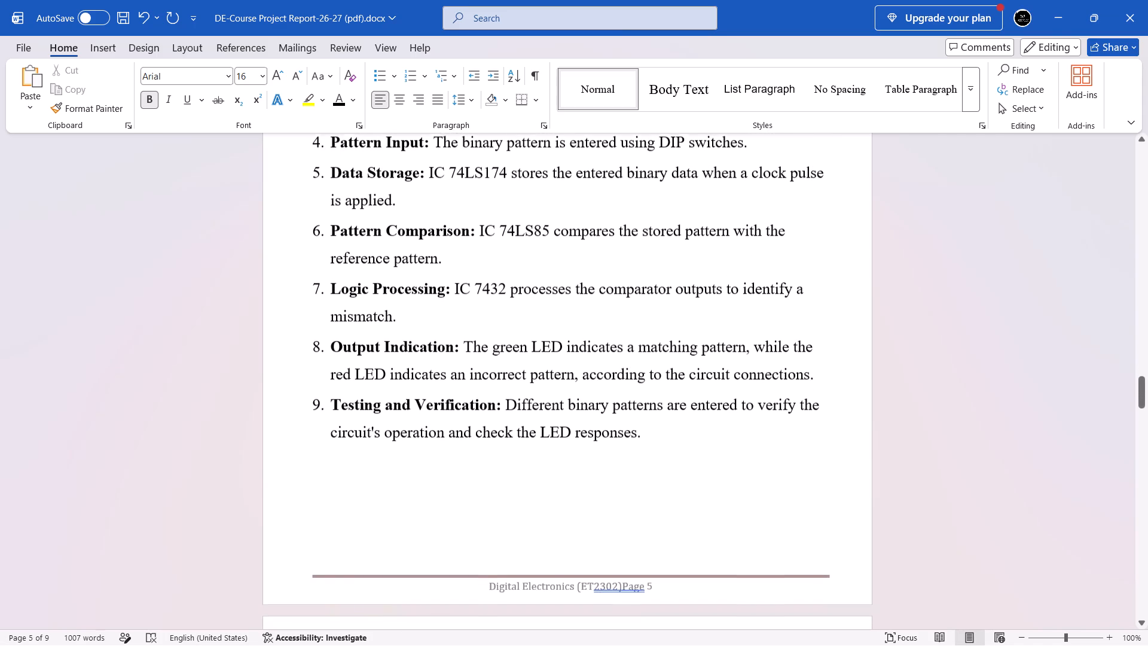
scroll(444, 302, down, 1)
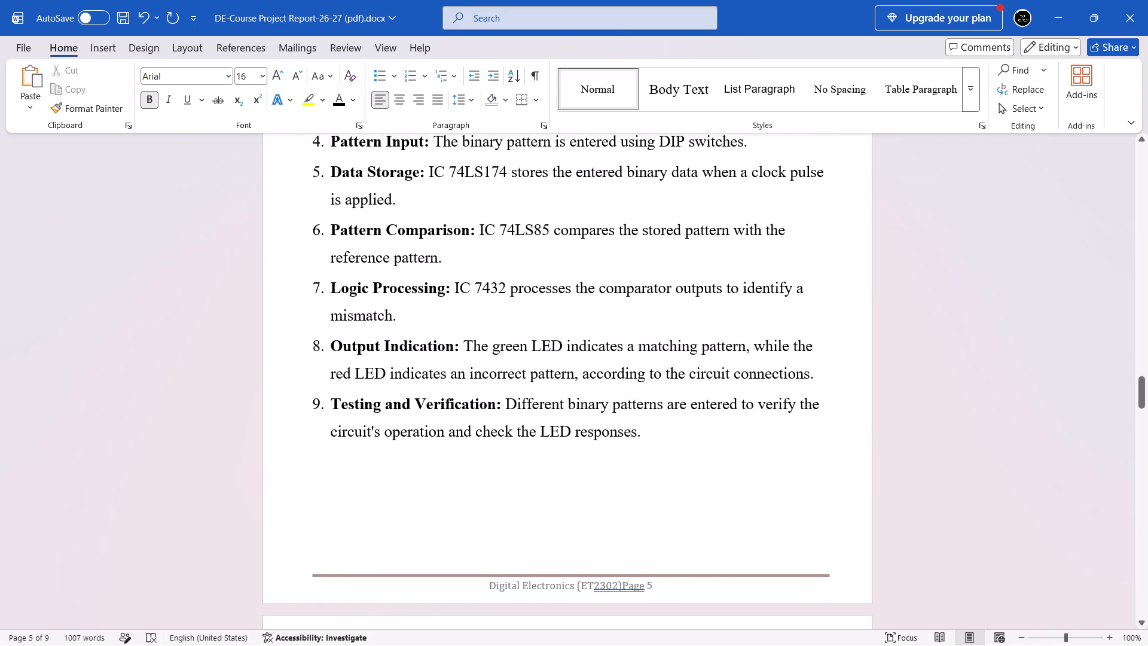
scroll(444, 302, down, 1)
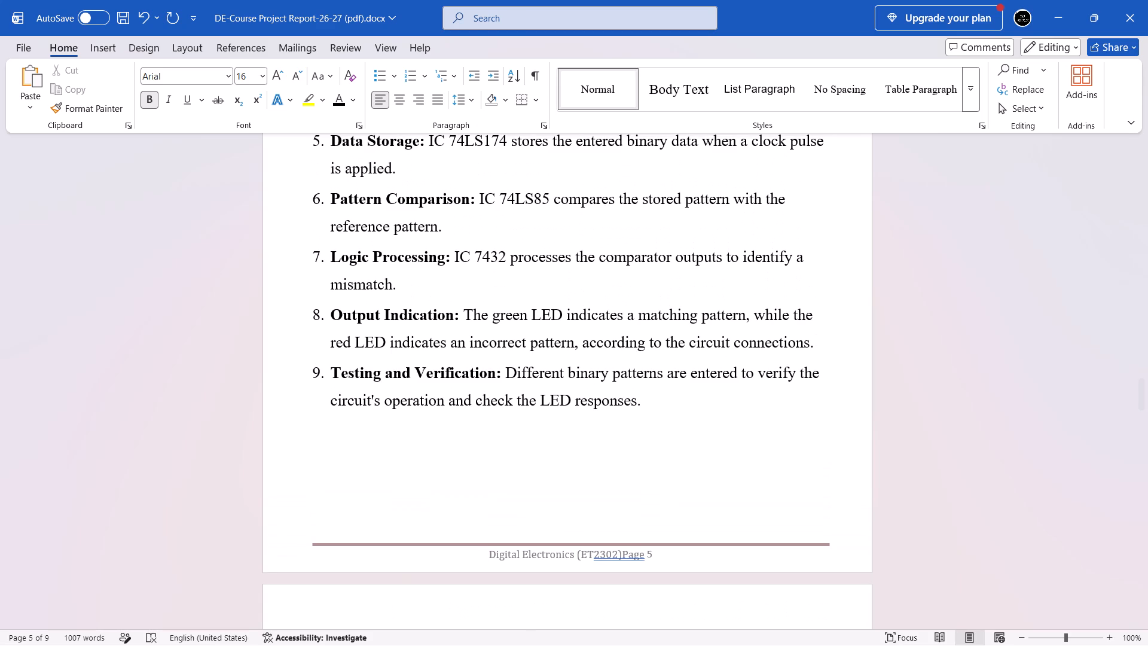
Review the numbered list in the Features provided by an application section, from Pattern Input to Low-Cost Design.
scroll(444, 302, down, 5)
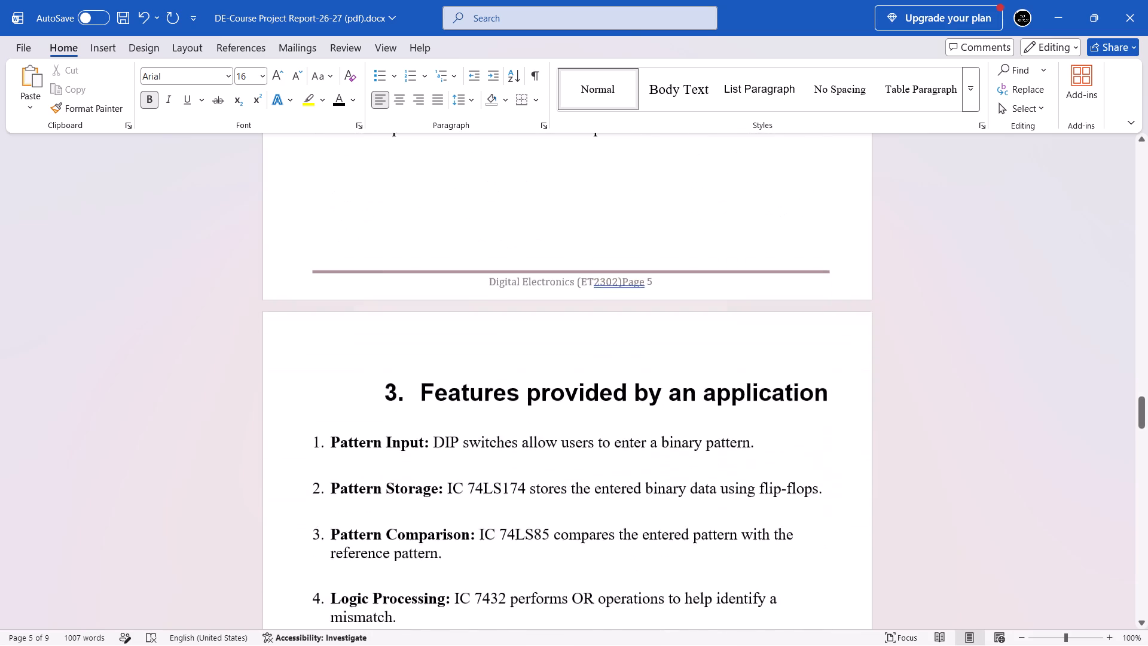
scroll(444, 302, down, 2)
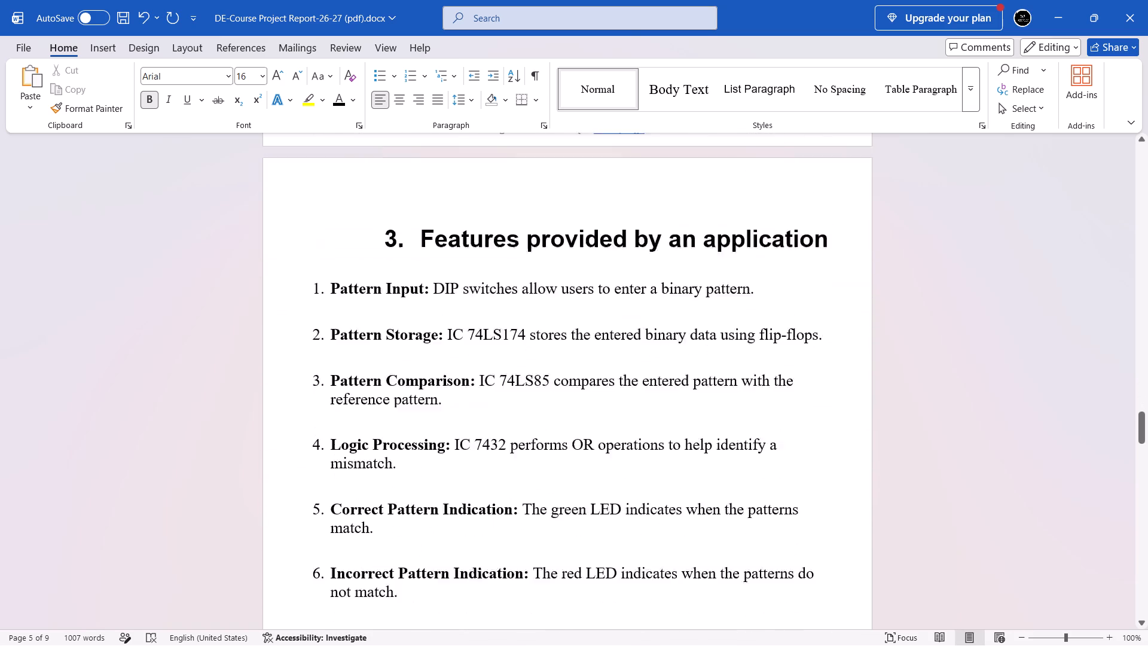
scroll(444, 302, down, 1)
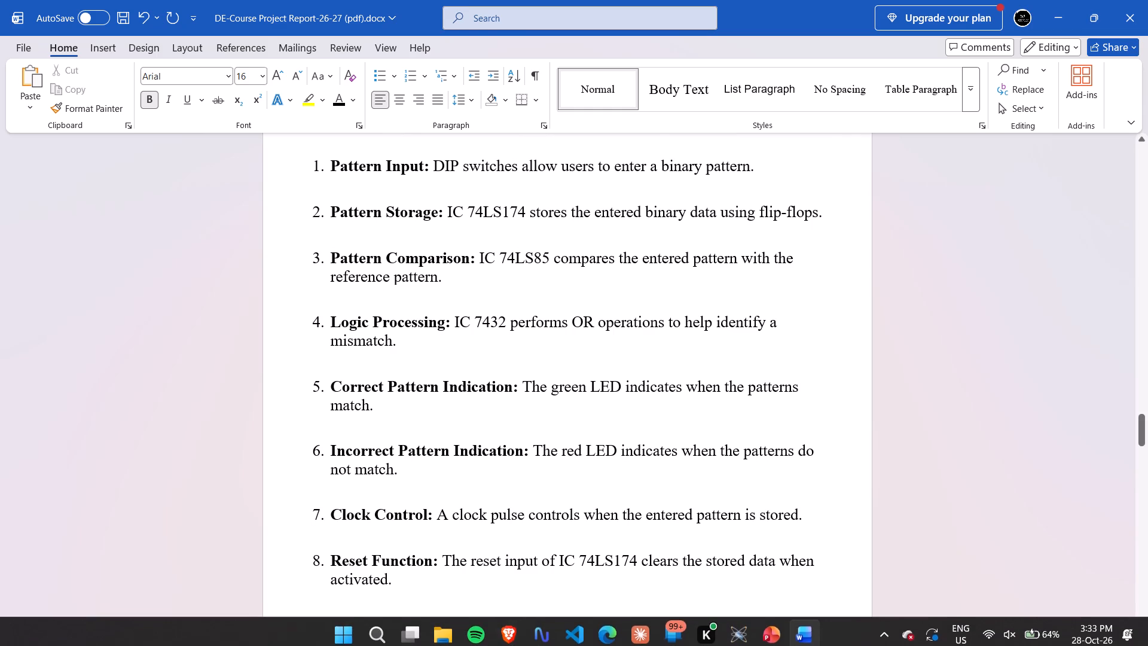
scroll(497, 345, up, 1)
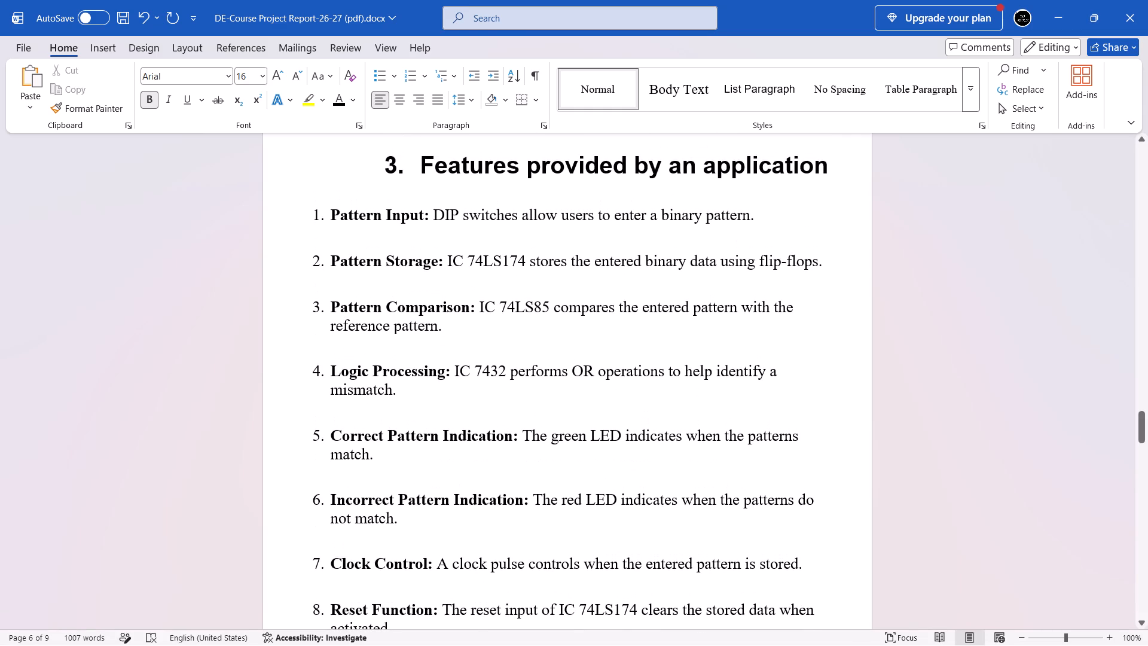
scroll(497, 345, down, 1)
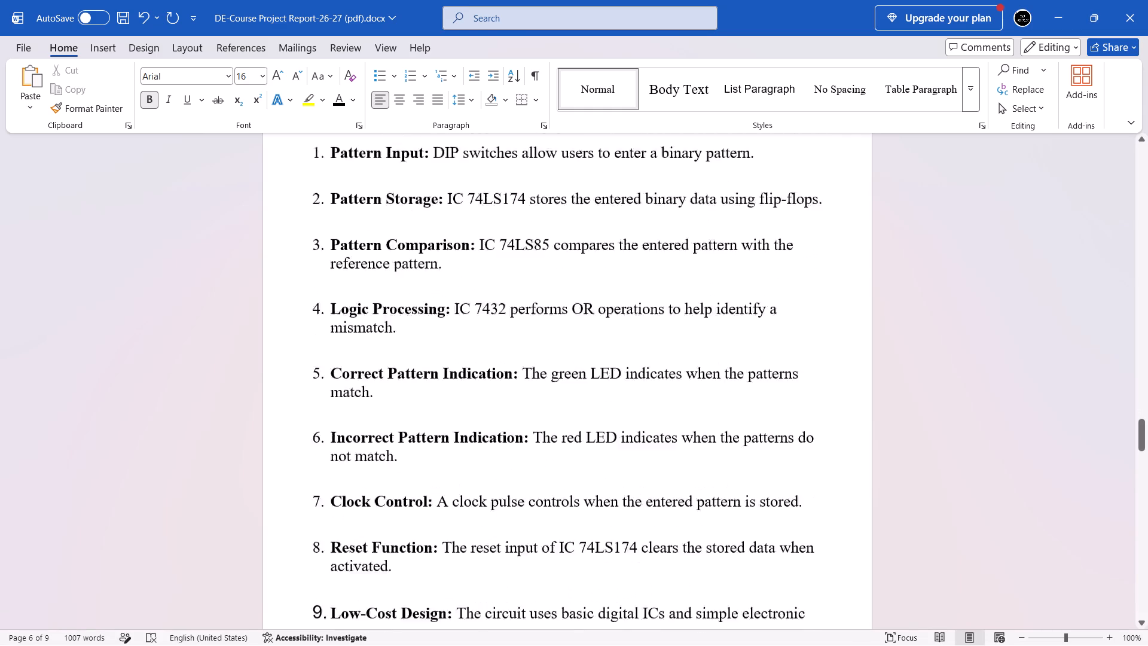
scroll(497, 345, down, 1)
scroll(497, 345, right, 1)
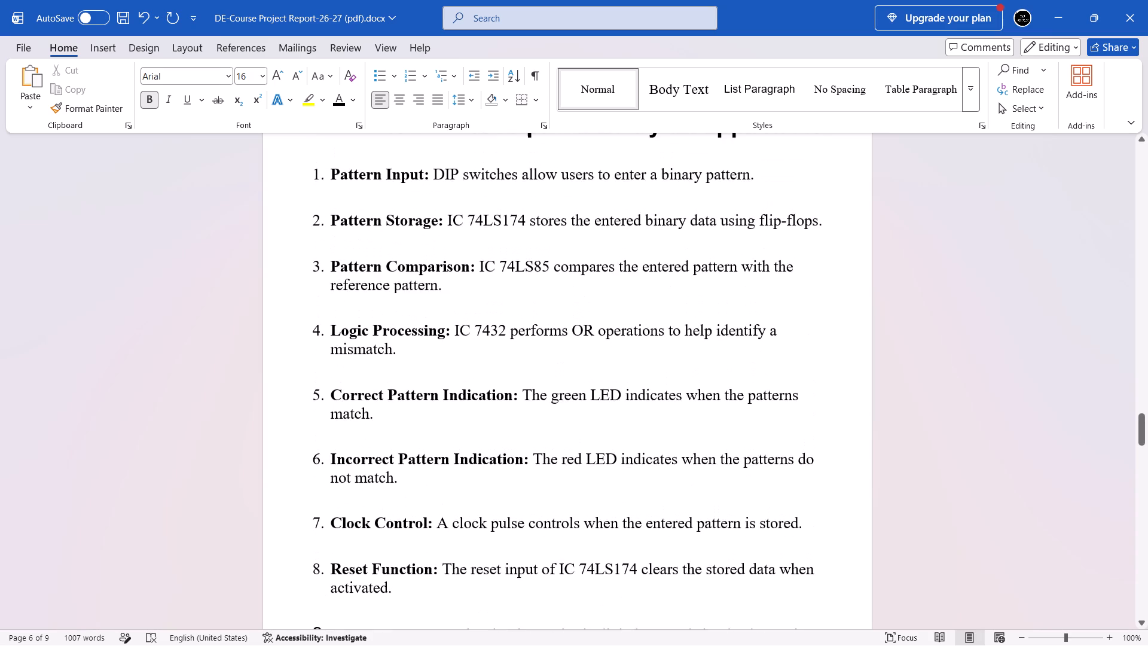
scroll(497, 345, right, 1)
scroll(500, 339, down, 1)
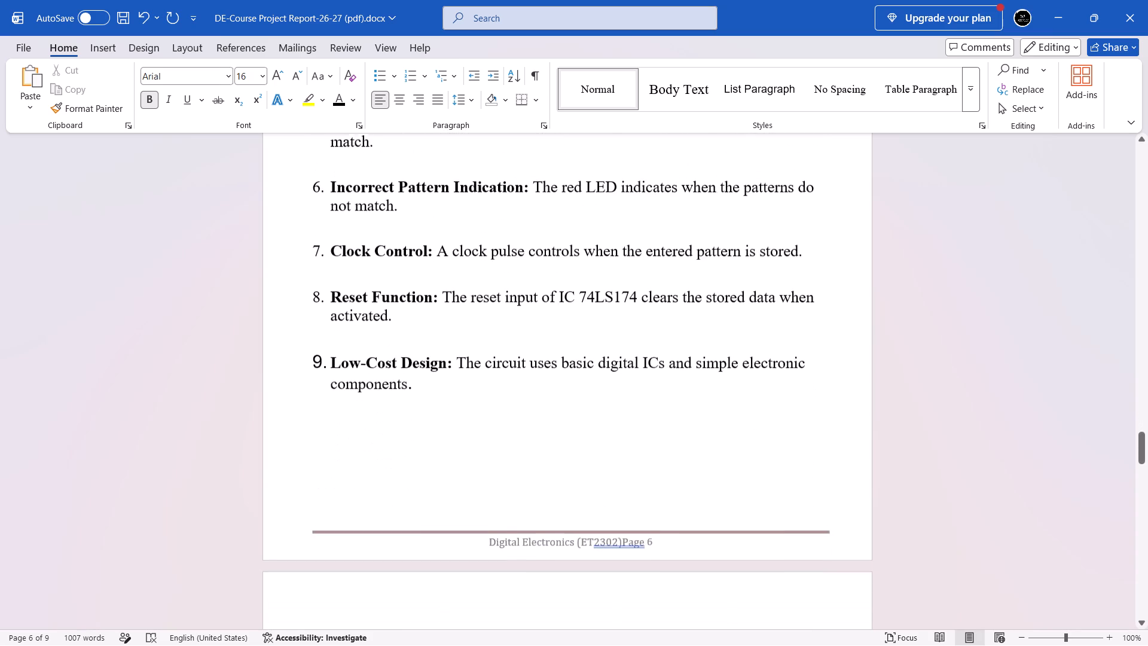
Check the result photos, Conclusion and Future Scope pages down to the References heading.
scroll(500, 339, down, 3)
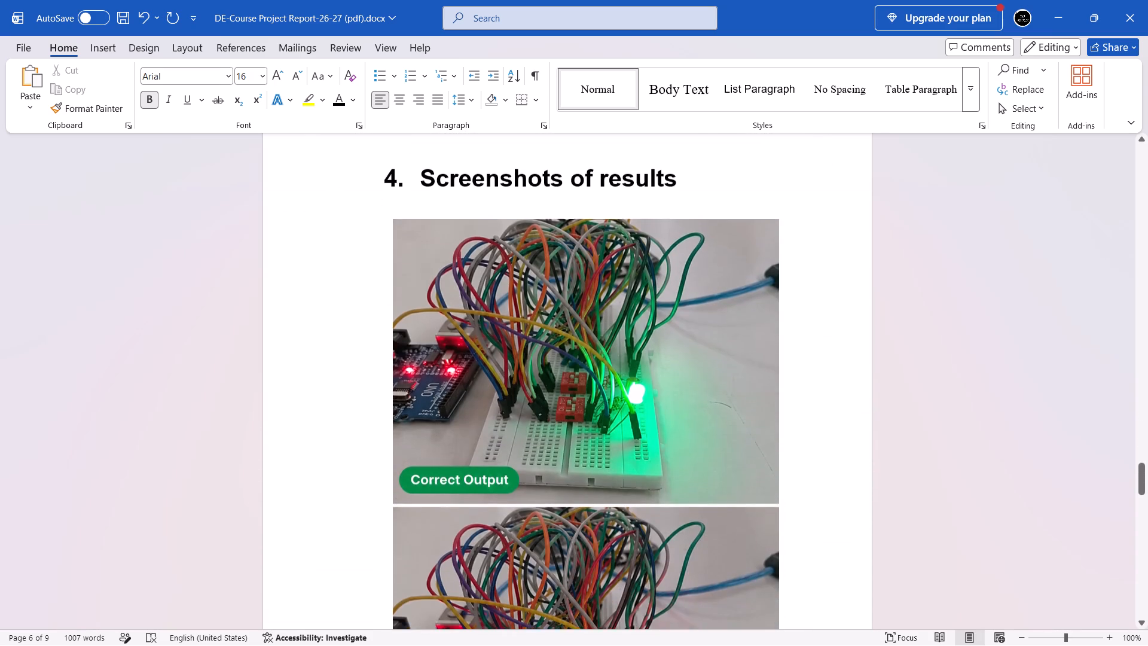
scroll(500, 339, down, 1)
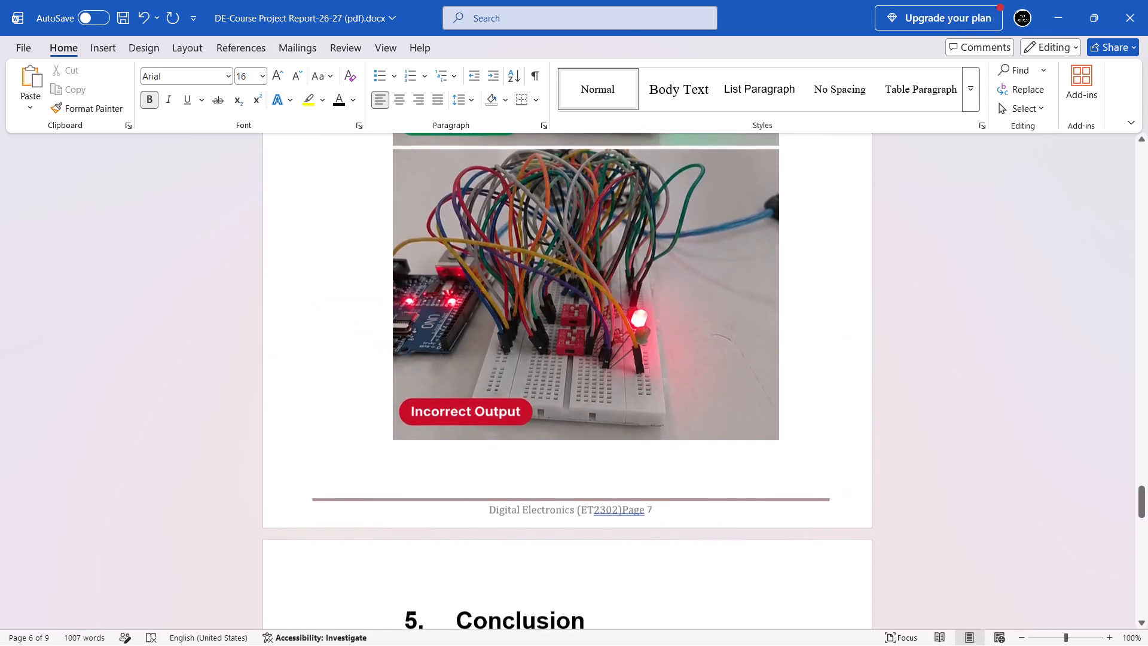
scroll(500, 339, down, 4)
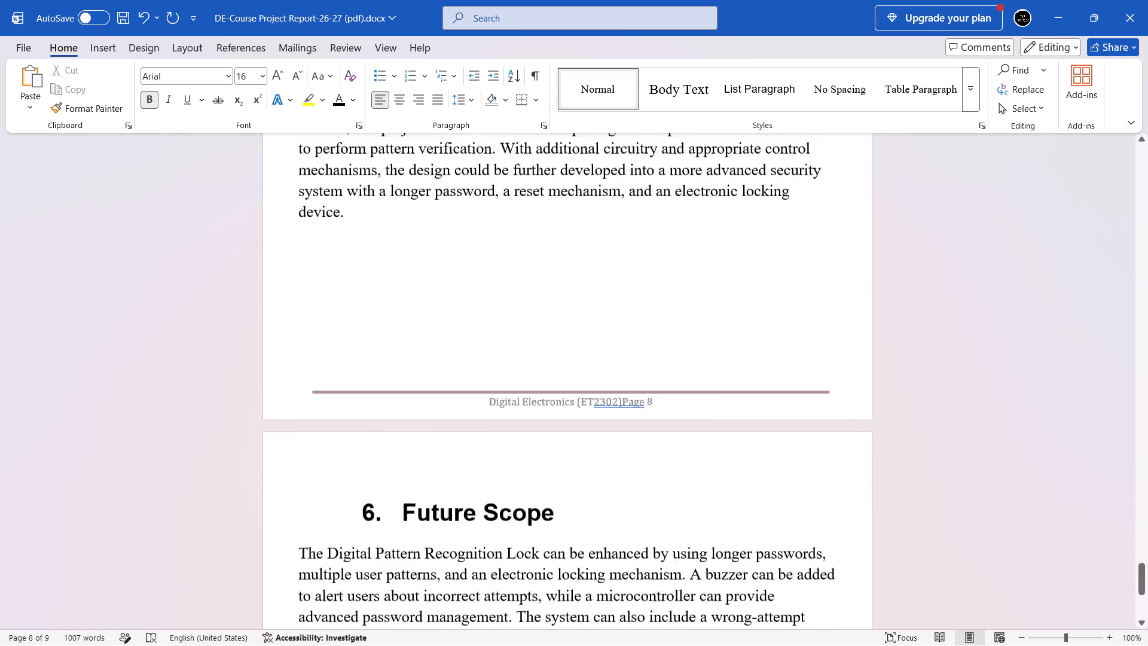
scroll(500, 339, down, 1)
scroll(500, 339, right, 1)
Add an unnumbered, unindented blank line directly below the References heading.
click(500, 339)
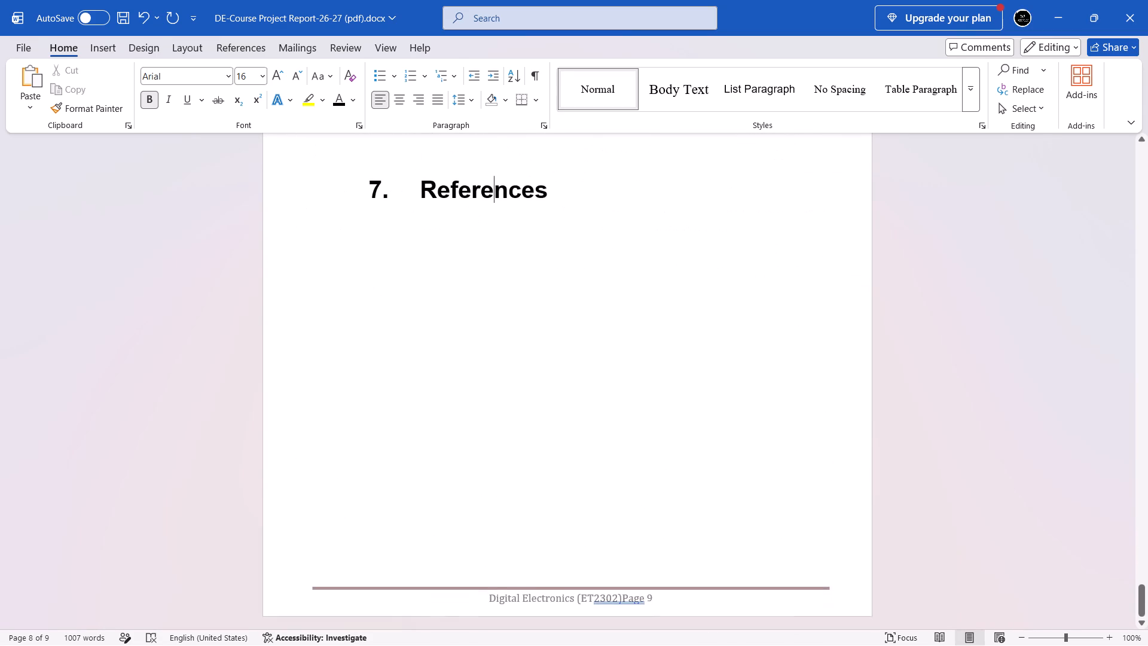
click(576, 197)
click(403, 285)
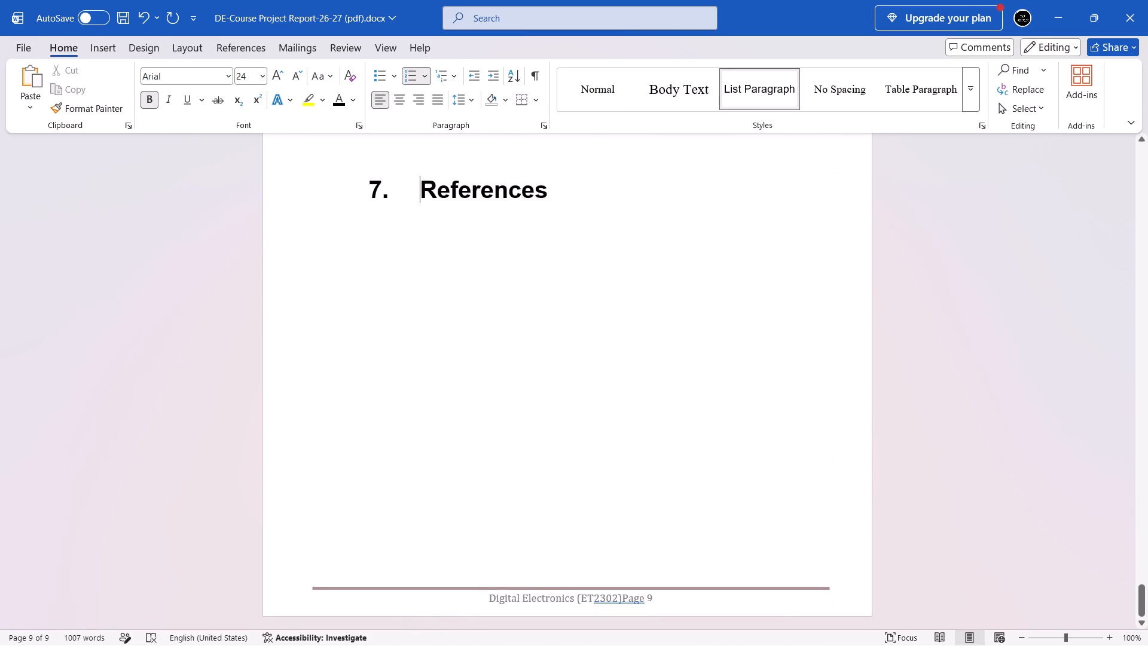
key(Right)
key(Right)
key(Right)
key(Right)
key(Right)
key(Right)
key(Right)
key(Right)
key(Right)
key(Right)
key(Right)
key(Right)
key(Return)
key(BackSpace)
key(BackSpace)
key(BackSpace)
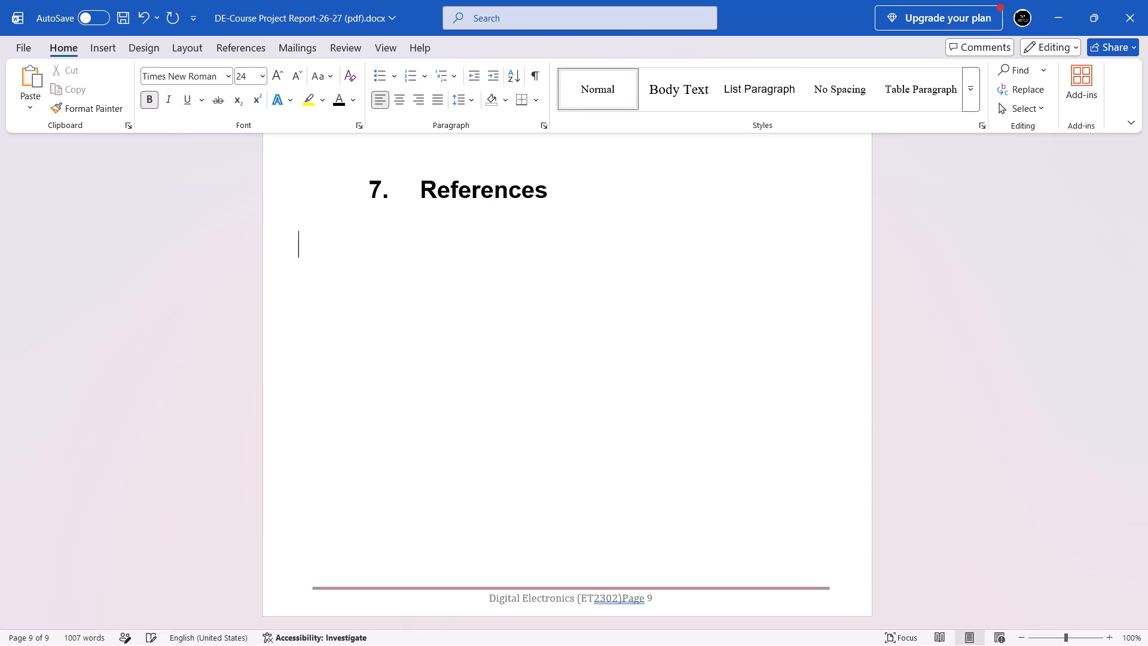
Copy the whole body paragraph of the Future Scope section, leaving the original in place.
scroll(684, 460, up, 5)
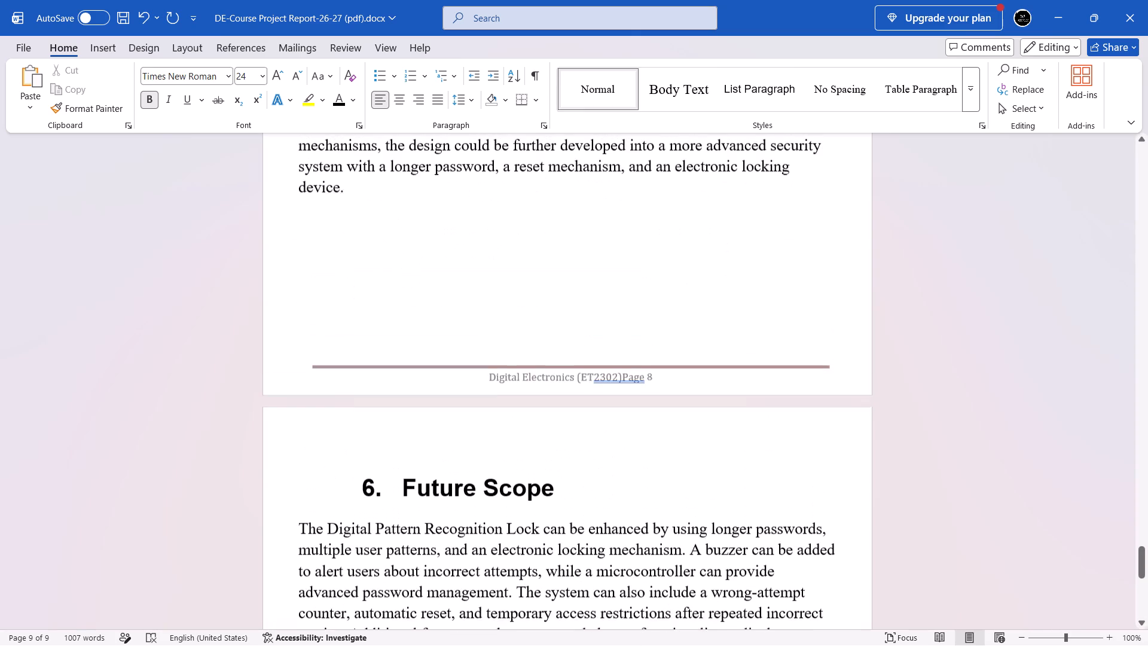
scroll(572, 627, down, 2)
scroll(683, 201, up, 1)
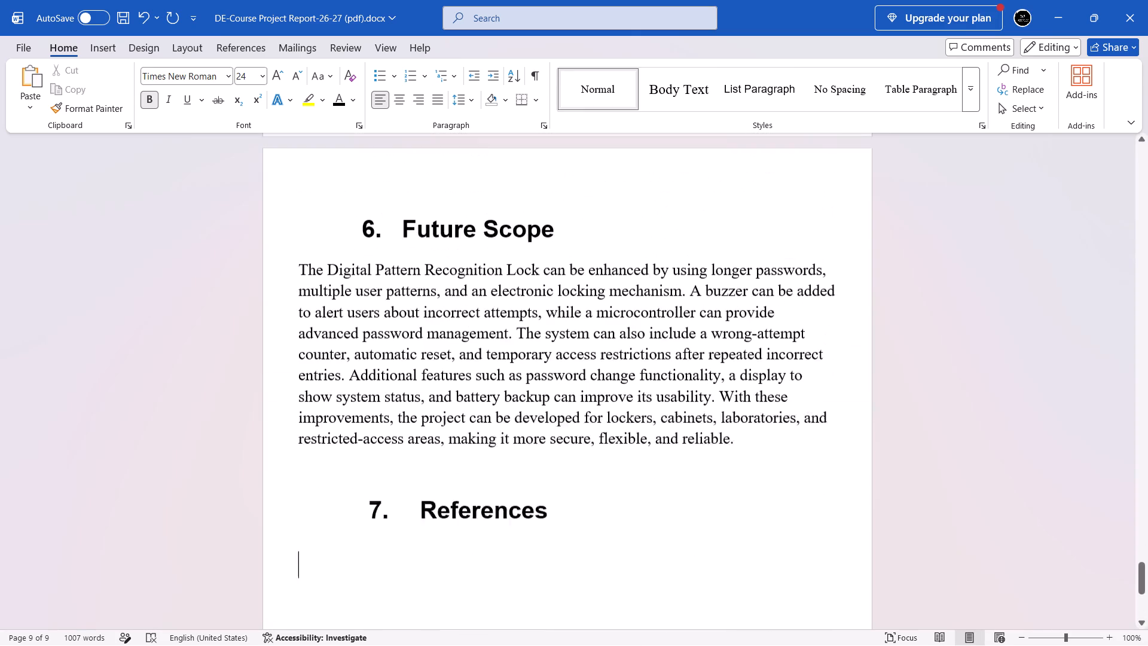
triple_click(618, 309)
drag(618, 309, 479, 210)
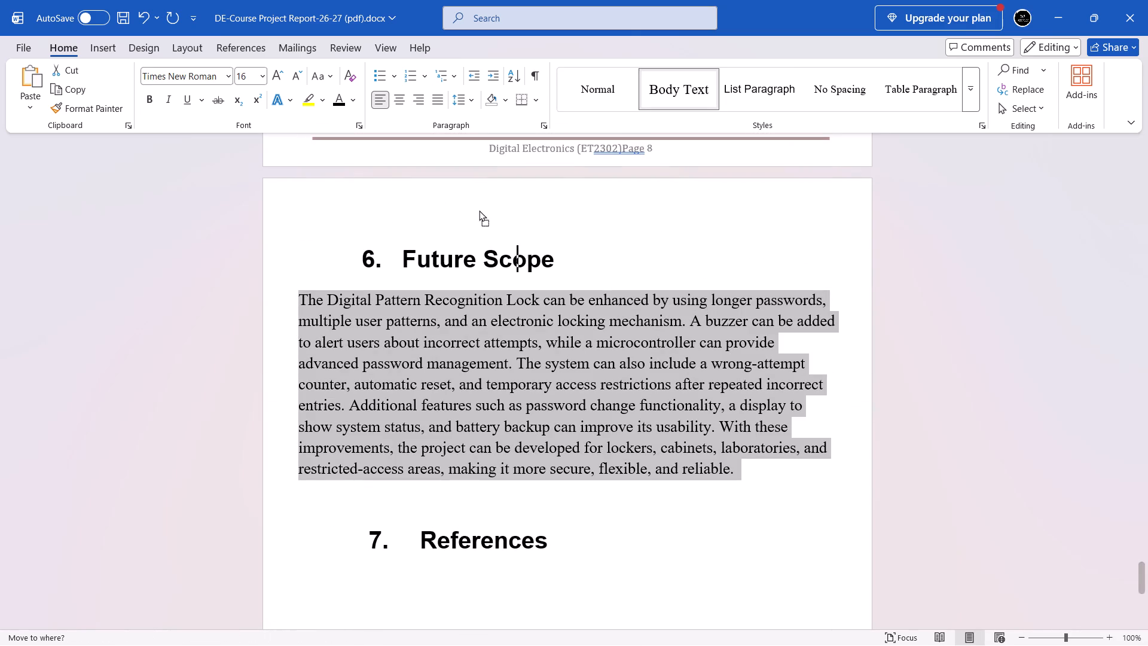
drag(479, 210, 380, 271)
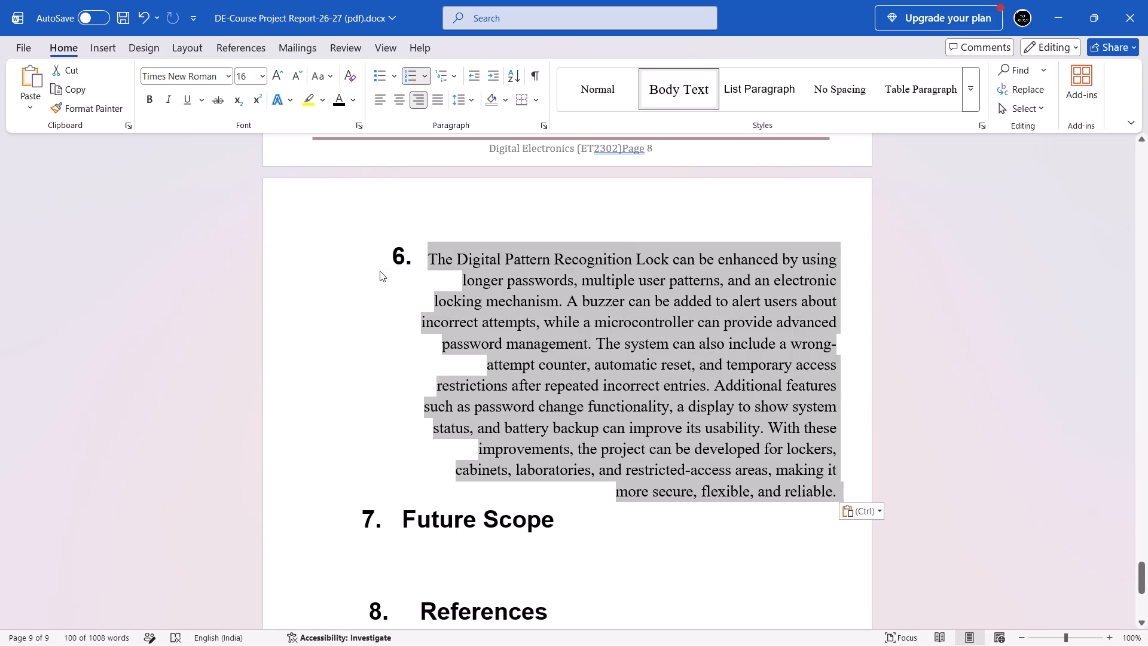
key(ctrl+z)
key(ctrl+c)
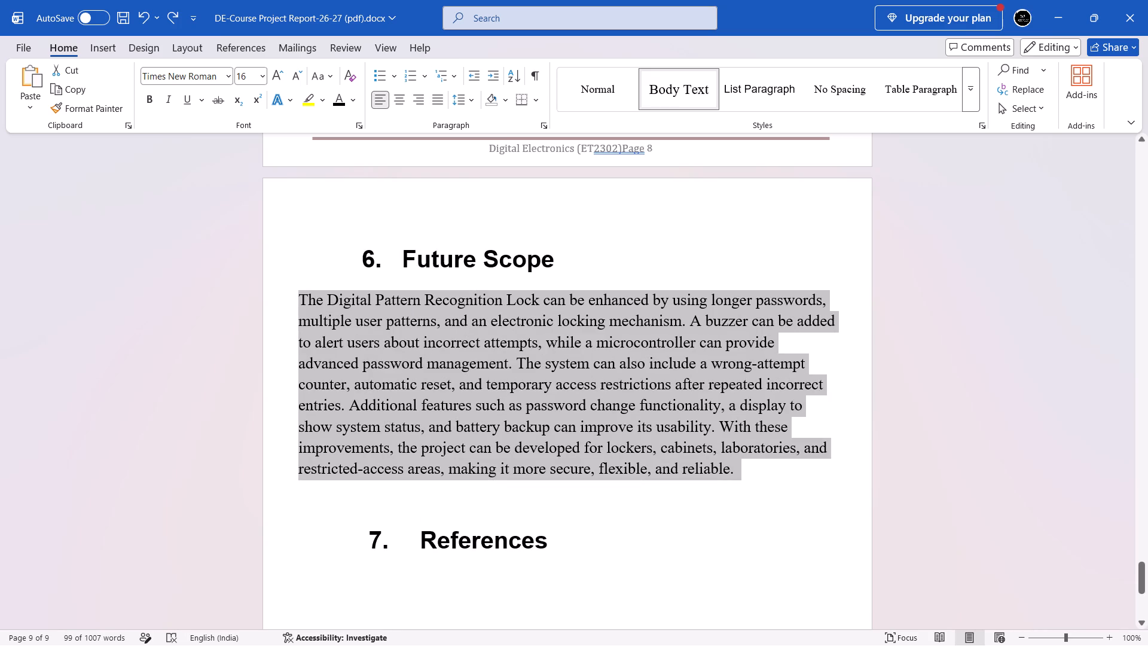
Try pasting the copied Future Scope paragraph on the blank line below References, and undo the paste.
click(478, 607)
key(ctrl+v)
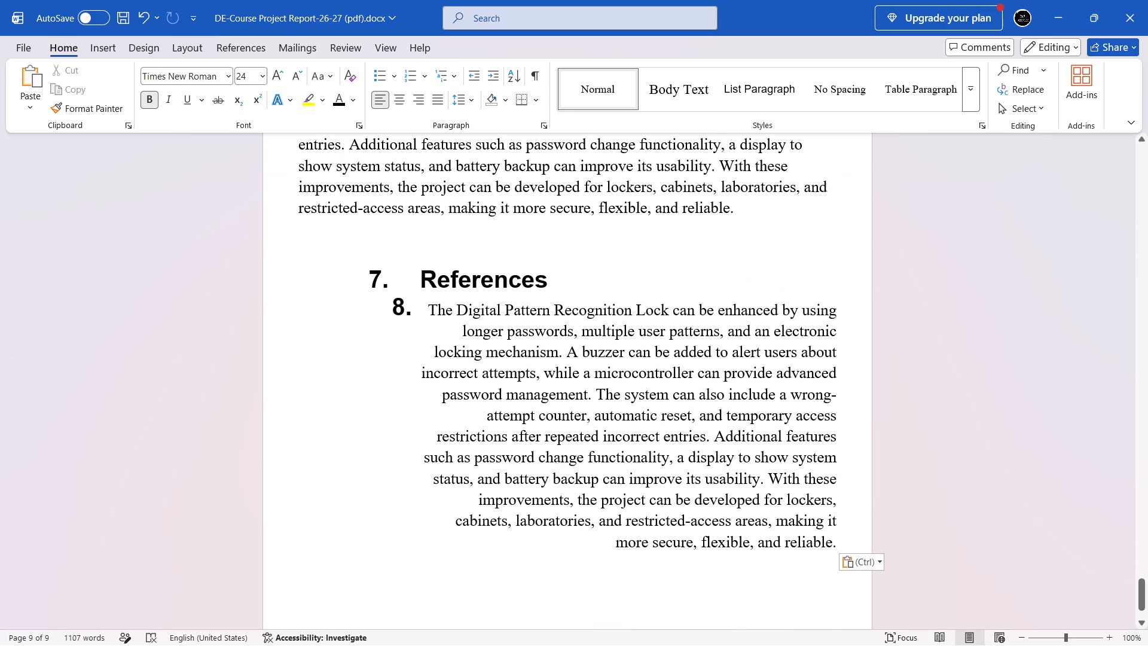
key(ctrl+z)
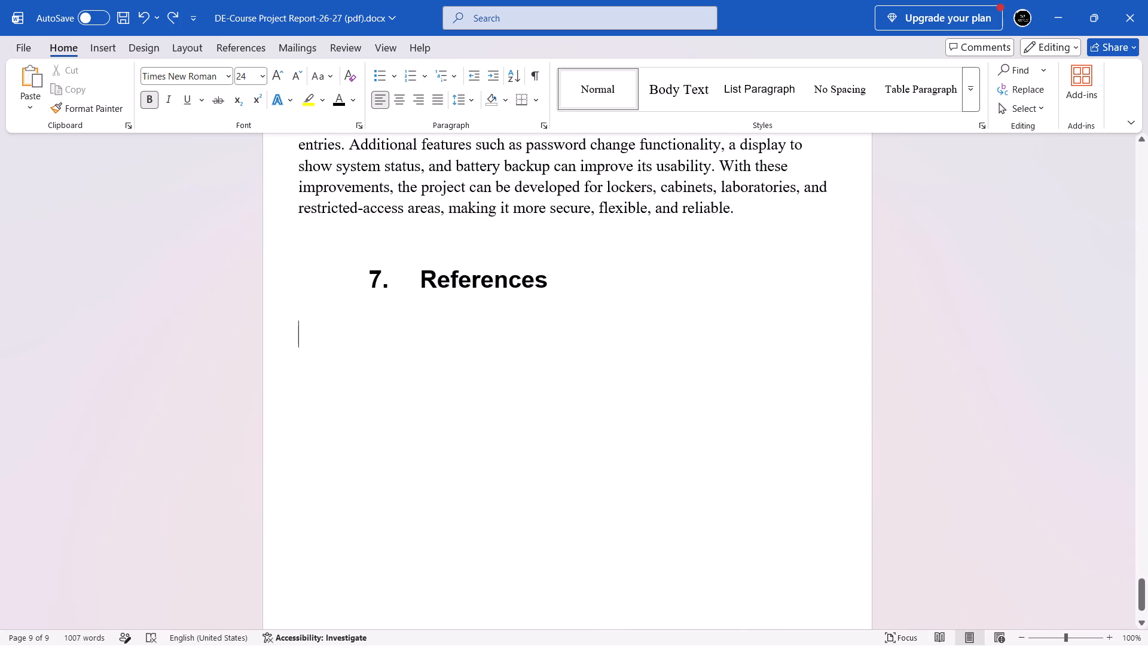
Set the font size of the blank line below the References heading to 16.
double_click(266, 68)
click(266, 68)
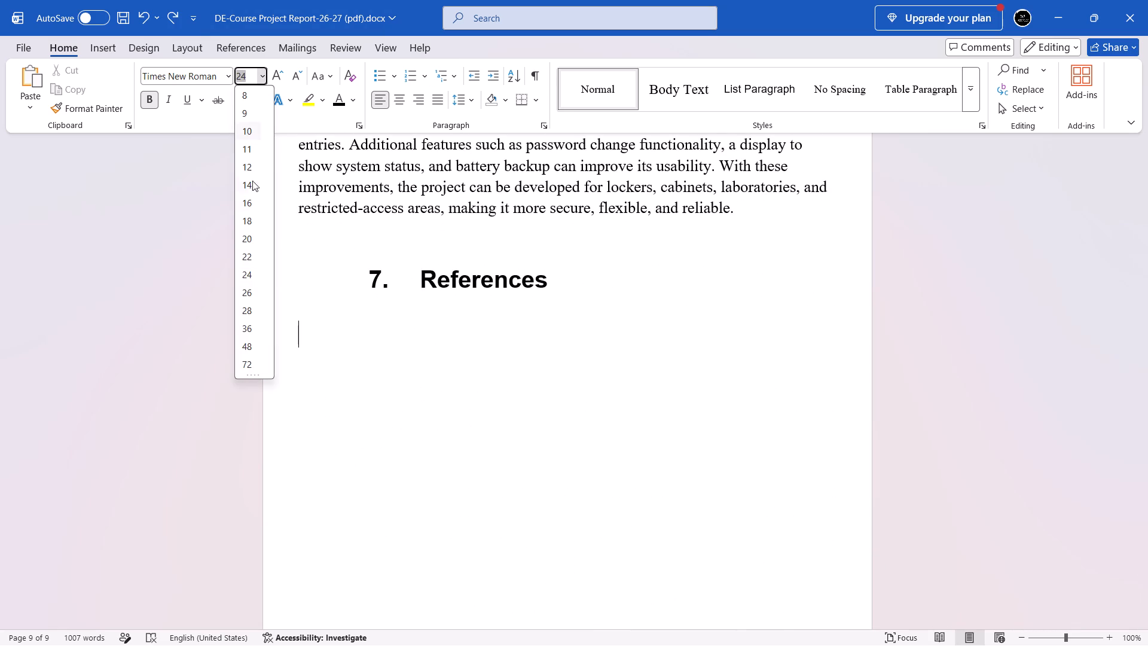
click(253, 200)
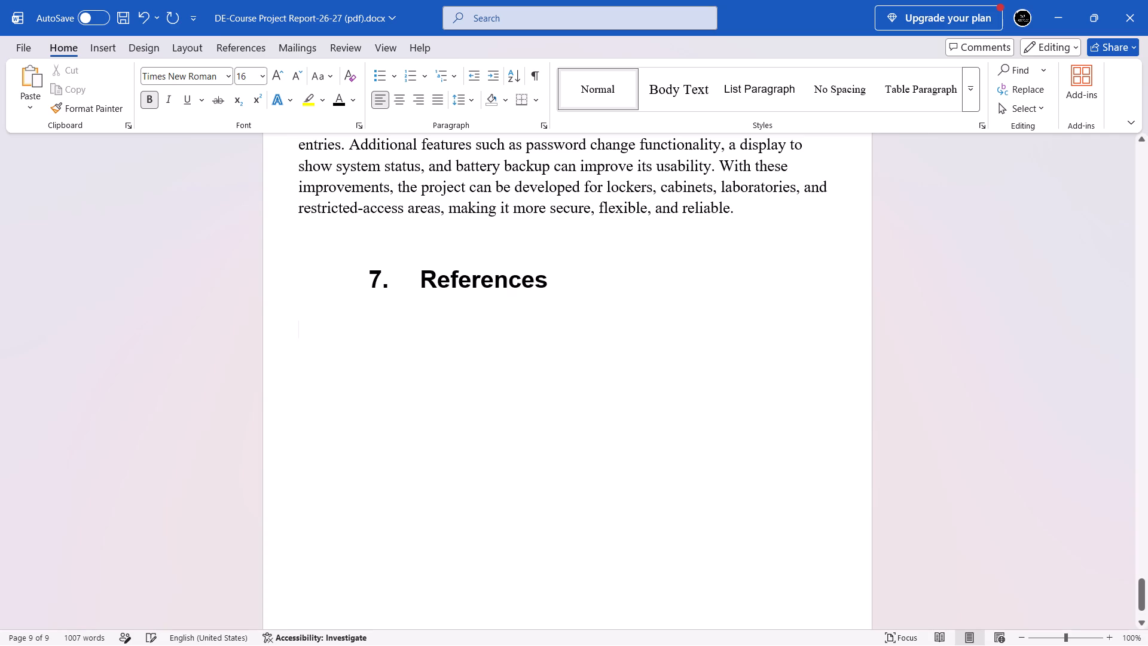
Paste the copied Future Scope paragraph below the References heading and remove its list number.
key(ctrl+v)
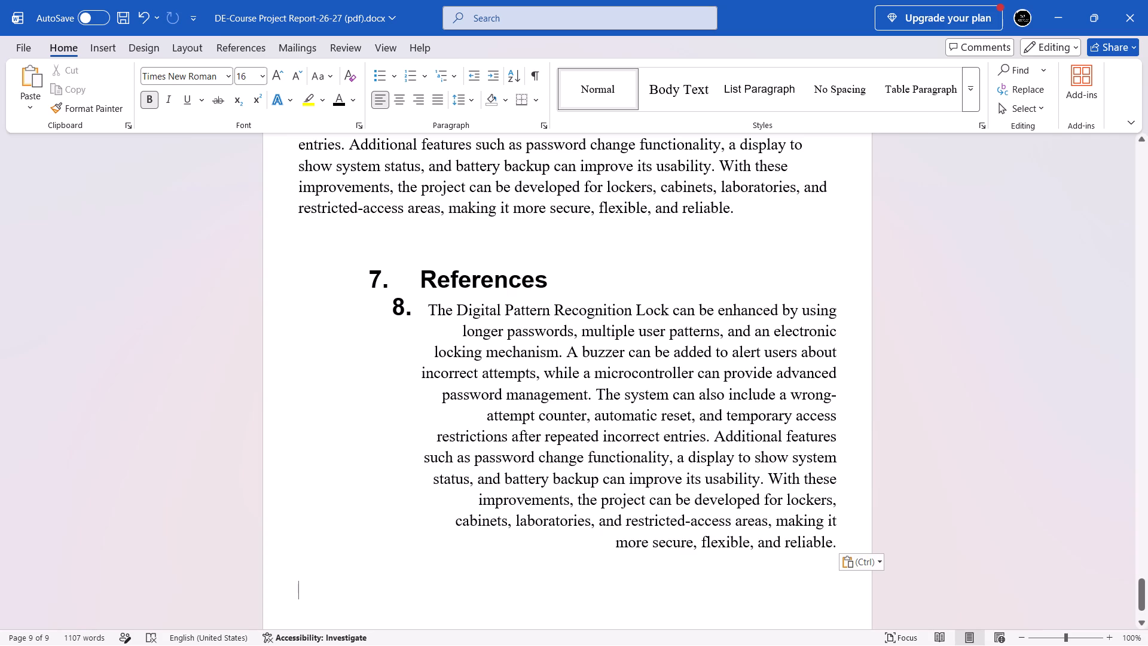
click(433, 313)
key(Left)
key(BackSpace)
key(BackSpace)
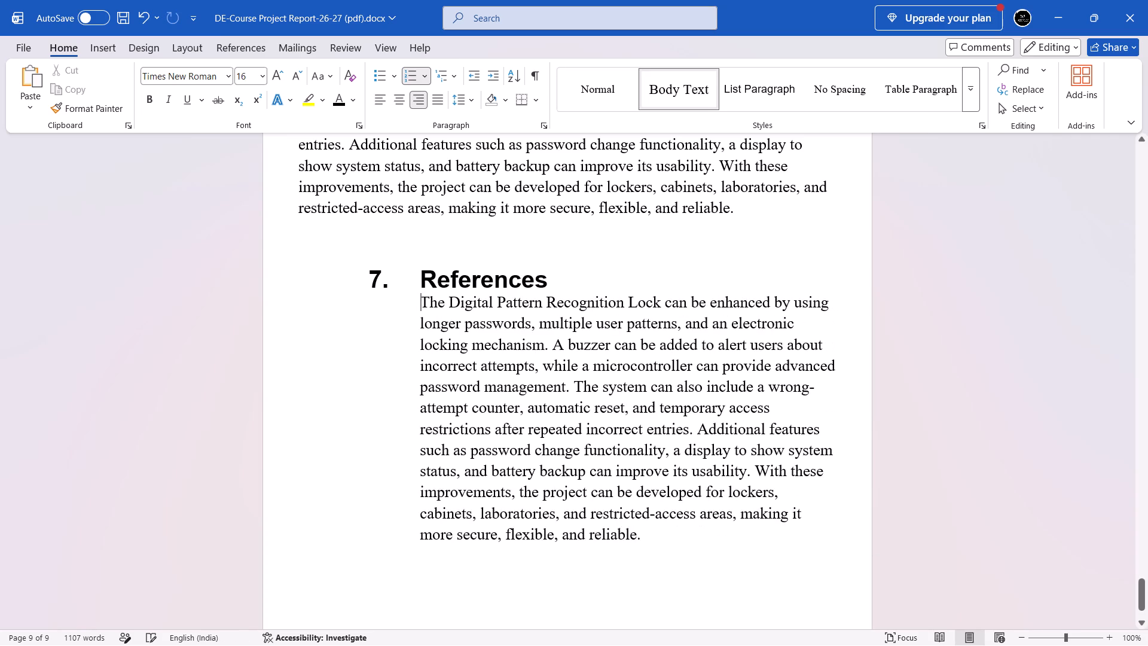
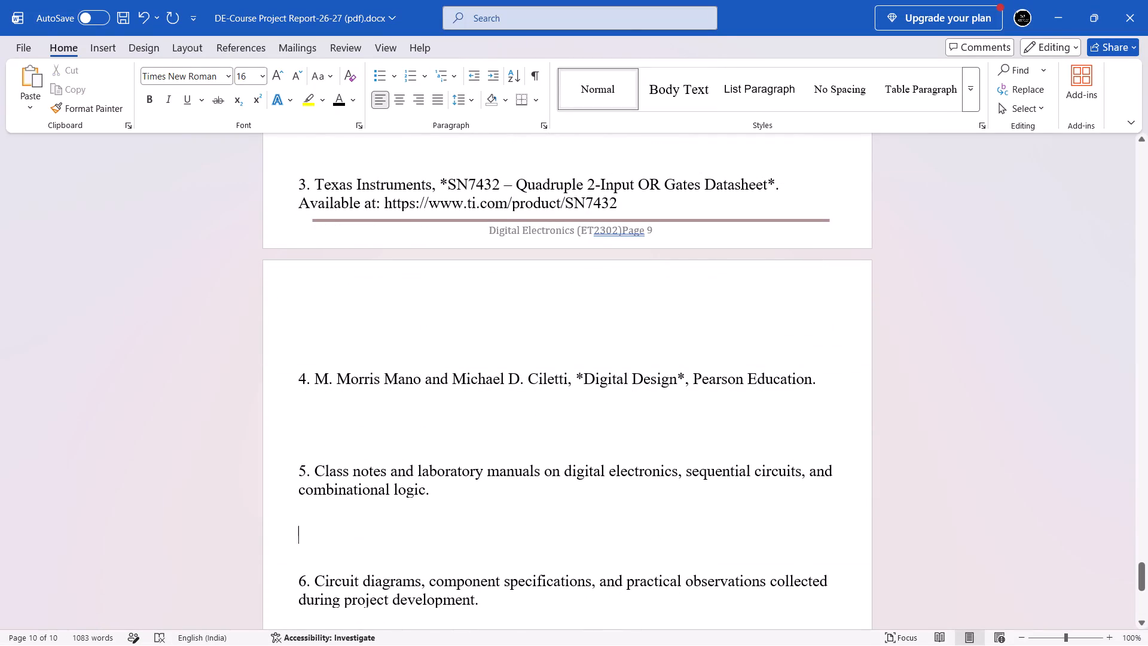
Delete the extra blank lines between reference entries 4, 5 and 6, keeping the entries' text intact.
key(Down)
key(BackSpace)
key(BackSpace)
key(Return)
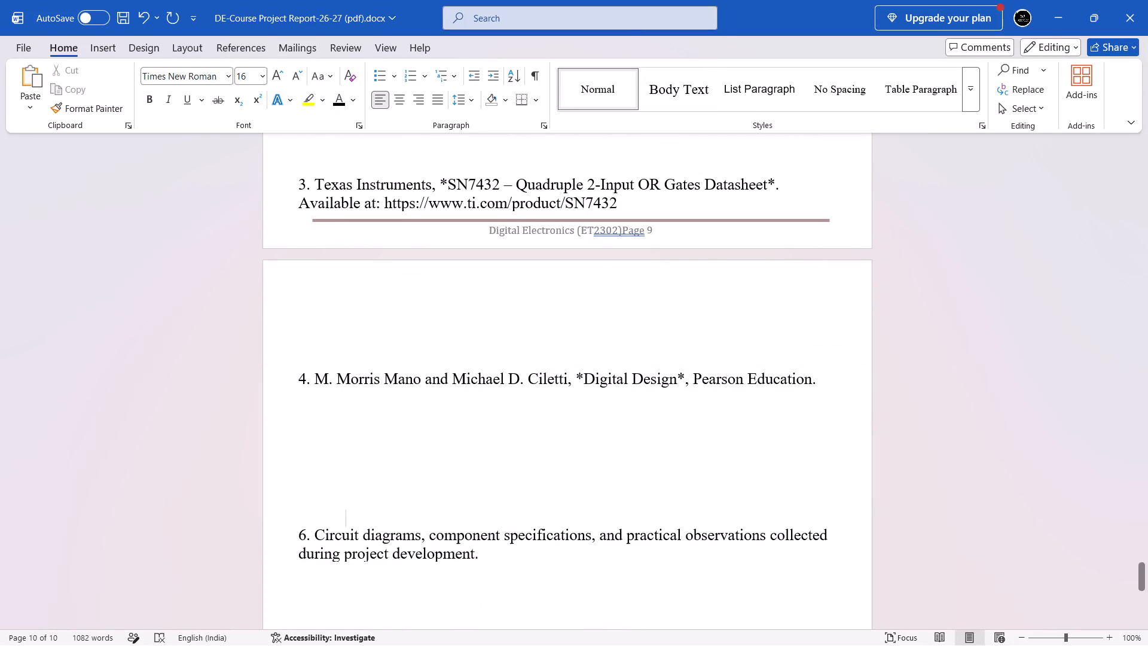
key(Up)
key(Up)
key(Up)
key(BackSpace)
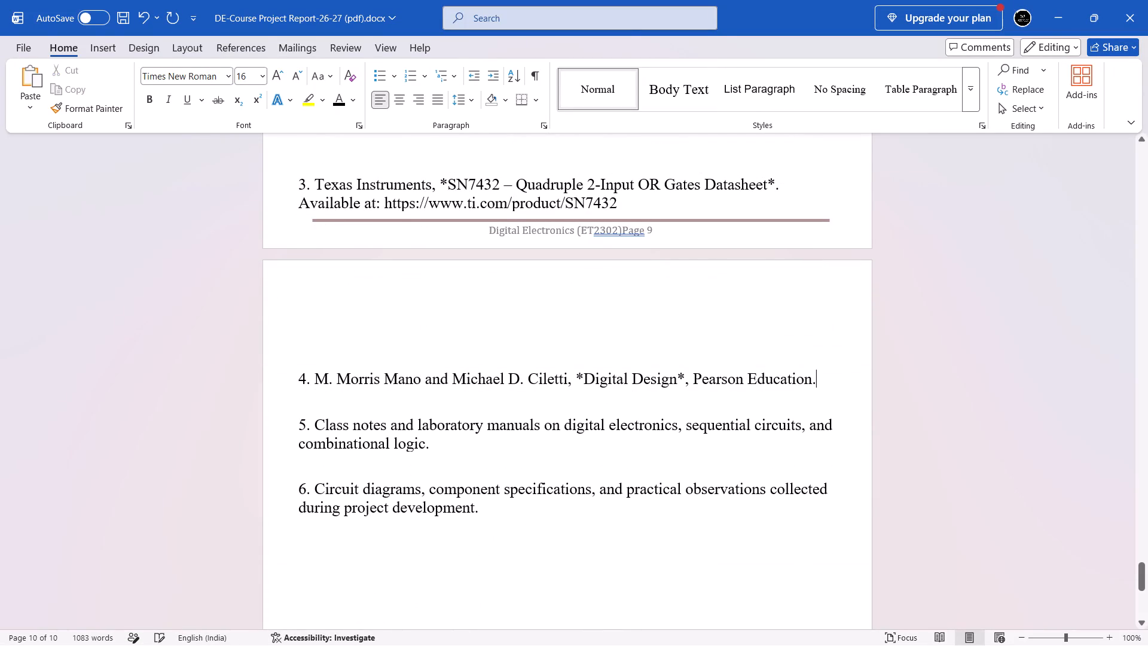
key(BackSpace)
key(ctrl+z)
Delete the extra blank lines separating reference entries 1, 2, 3 and 4.
key(Up)
key(BackSpace)
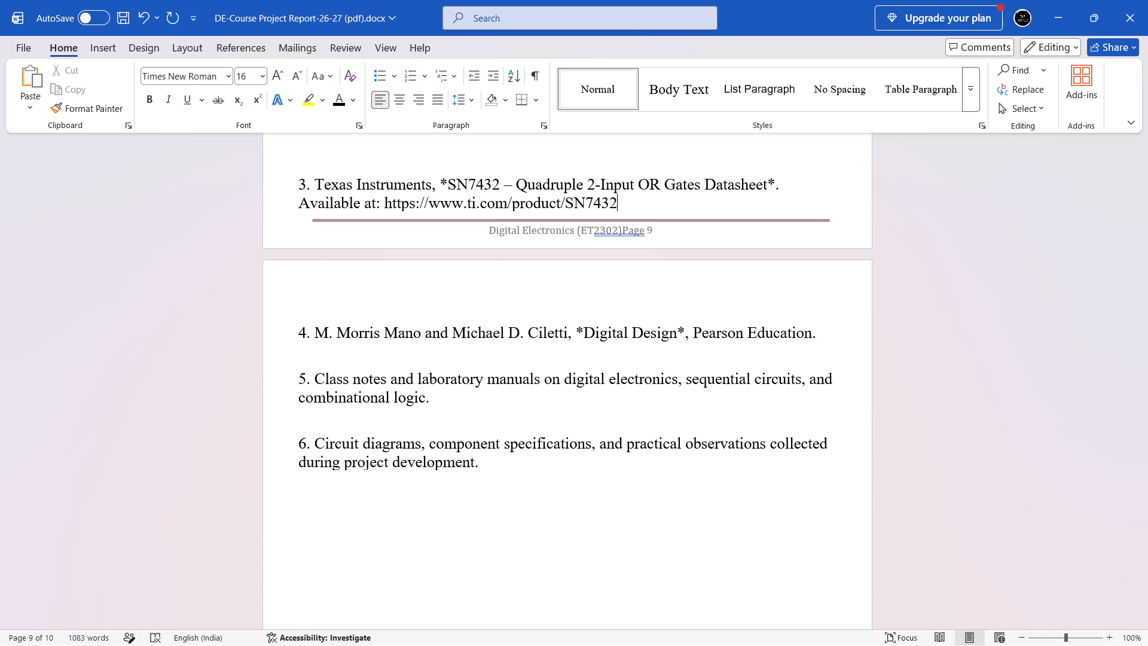
key(Up)
key(Up)
key(Up)
key(Down)
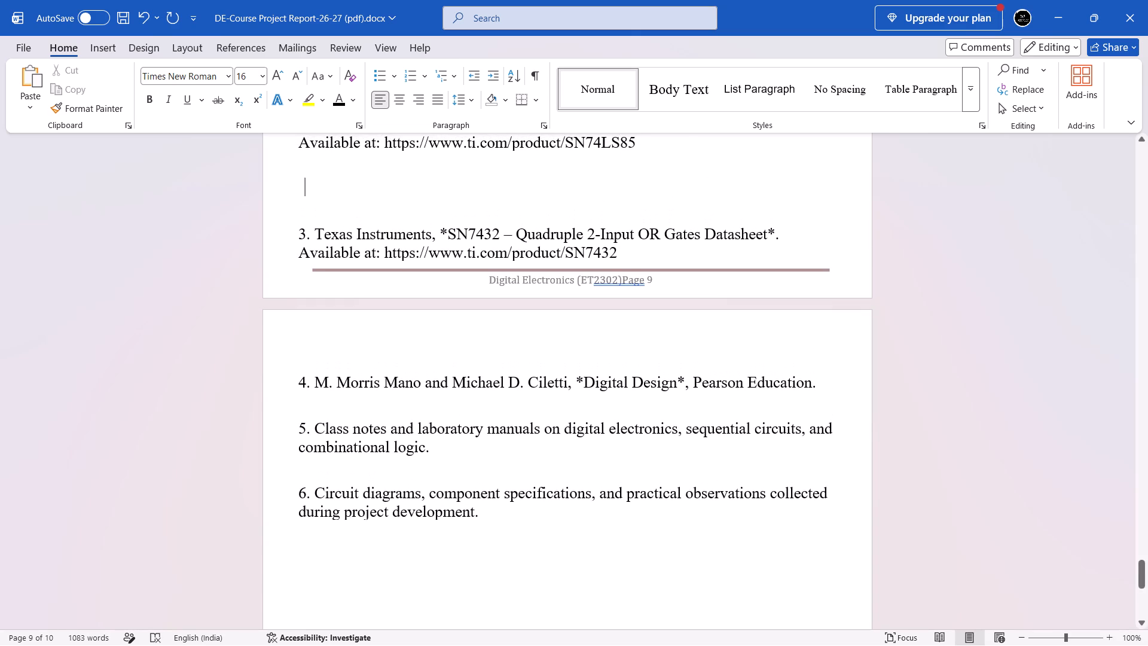
key(BackSpace)
key(Up)
key(Up)
key(BackSpace)
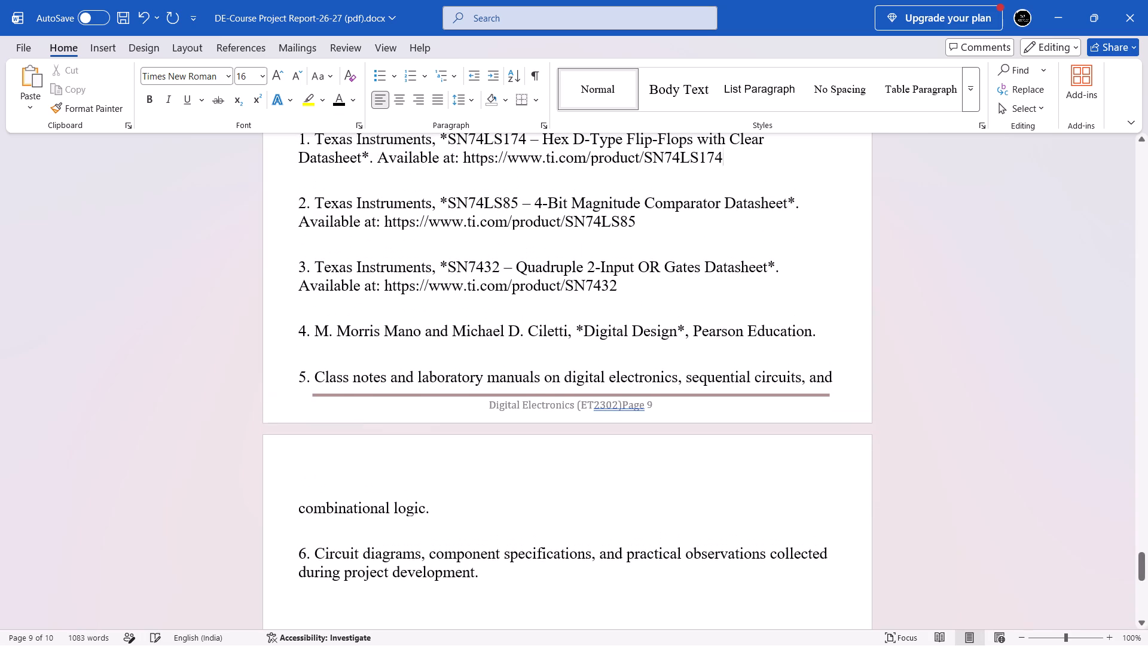
Delete the "### References" line and the extra blank lines between the References heading and entry 1.
scroll(334, 563, up, 1)
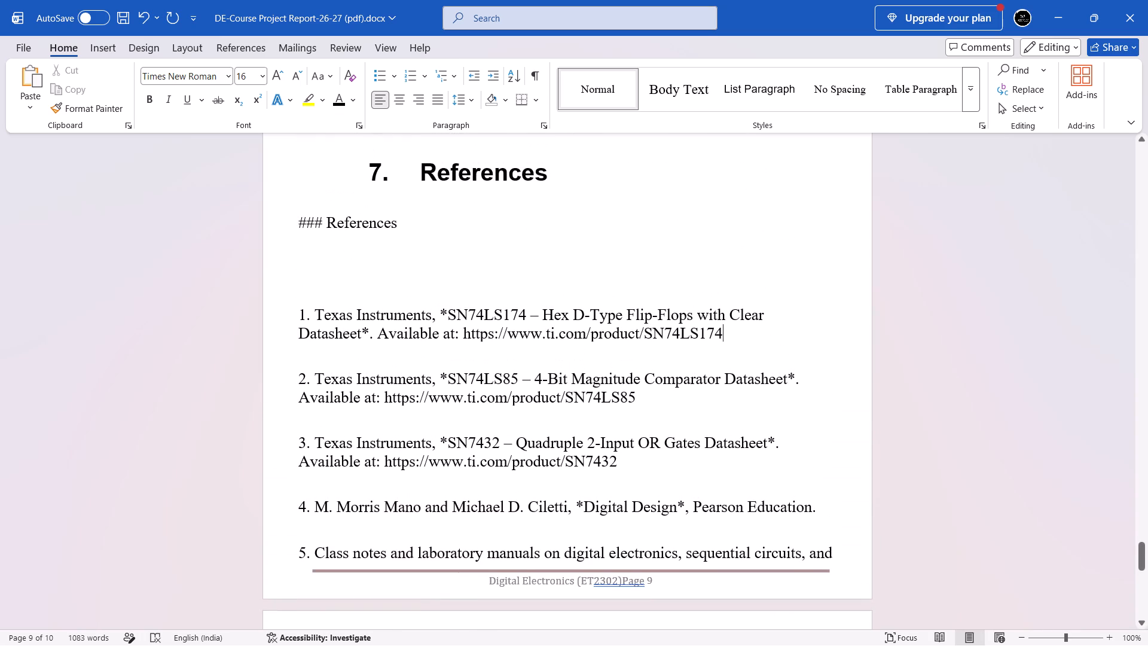
click(456, 301)
click(403, 290)
click(343, 276)
key(BackSpace)
key(BackSpace)
key(BackSpace)
key(BackSpace)
key(BackSpace)
key(BackSpace)
key(BackSpace)
key(BackSpace)
key(BackSpace)
key(BackSpace)
key(BackSpace)
key(BackSpace)
key(BackSpace)
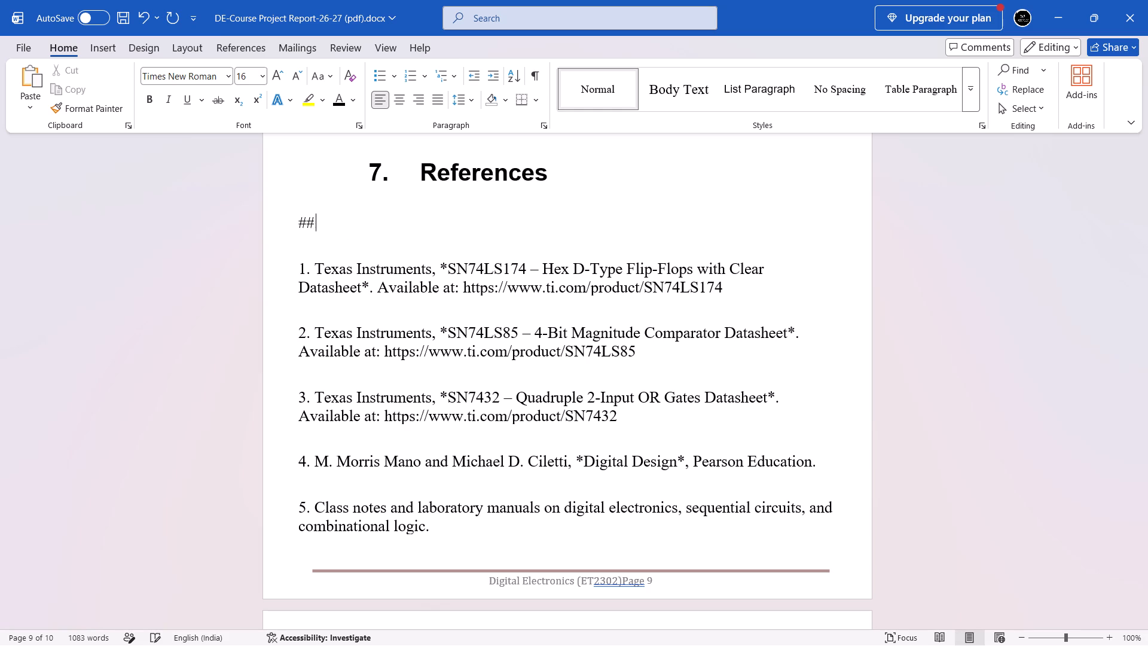
key(BackSpace)
key(BackSpace)
key(BackSpace)
Set the font size of all six reference entries to 14.
scroll(343, 276, down, 6)
scroll(343, 276, up, 4)
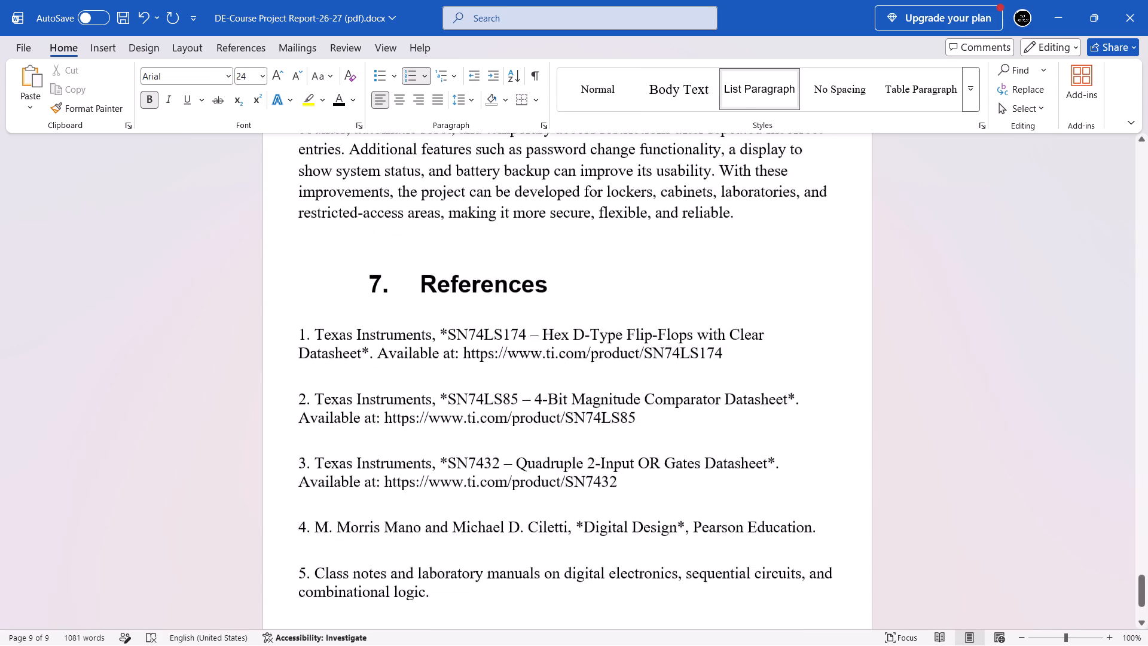
scroll(343, 276, up, 1)
scroll(343, 276, down, 20)
scroll(343, 276, down, 7)
drag(498, 558, 245, 237)
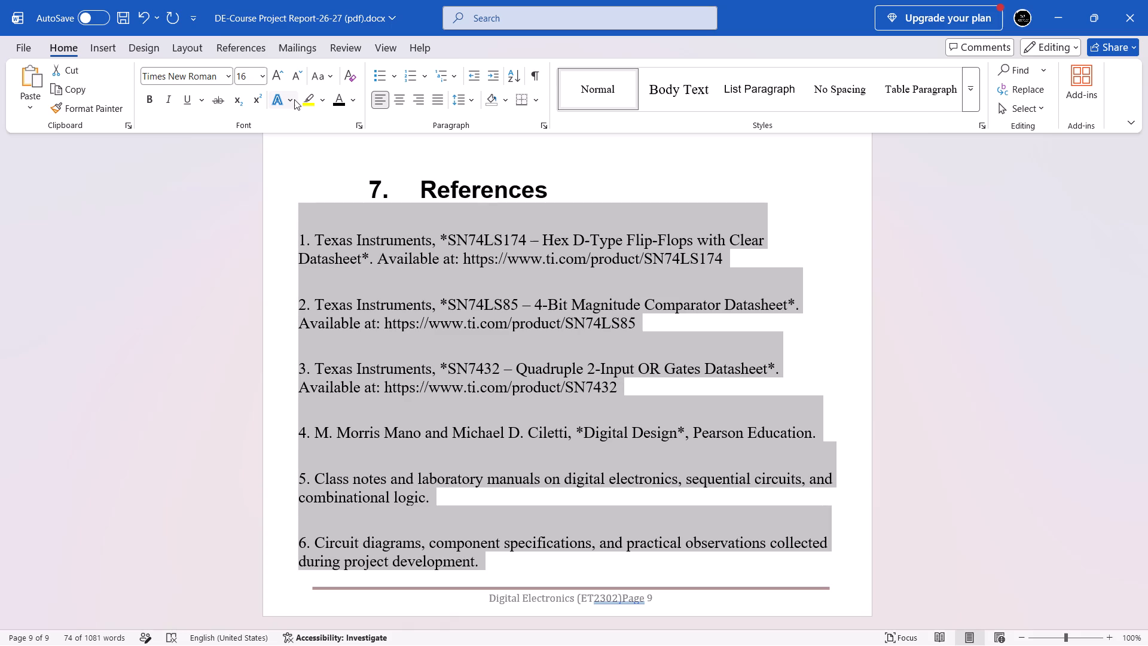
click(264, 84)
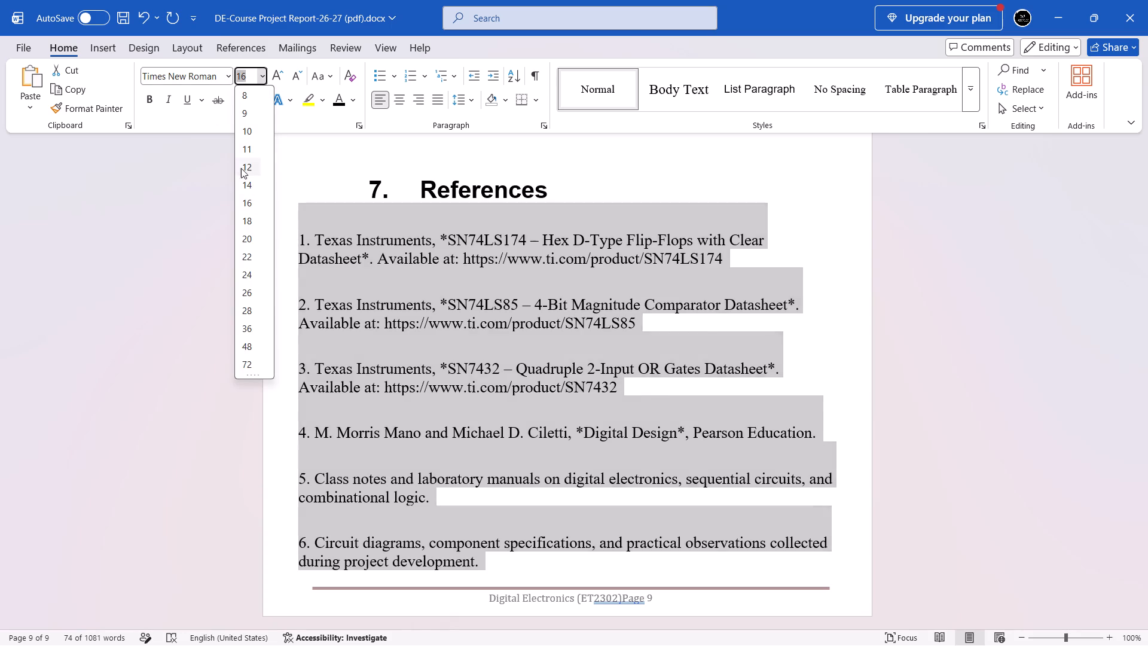
click(252, 184)
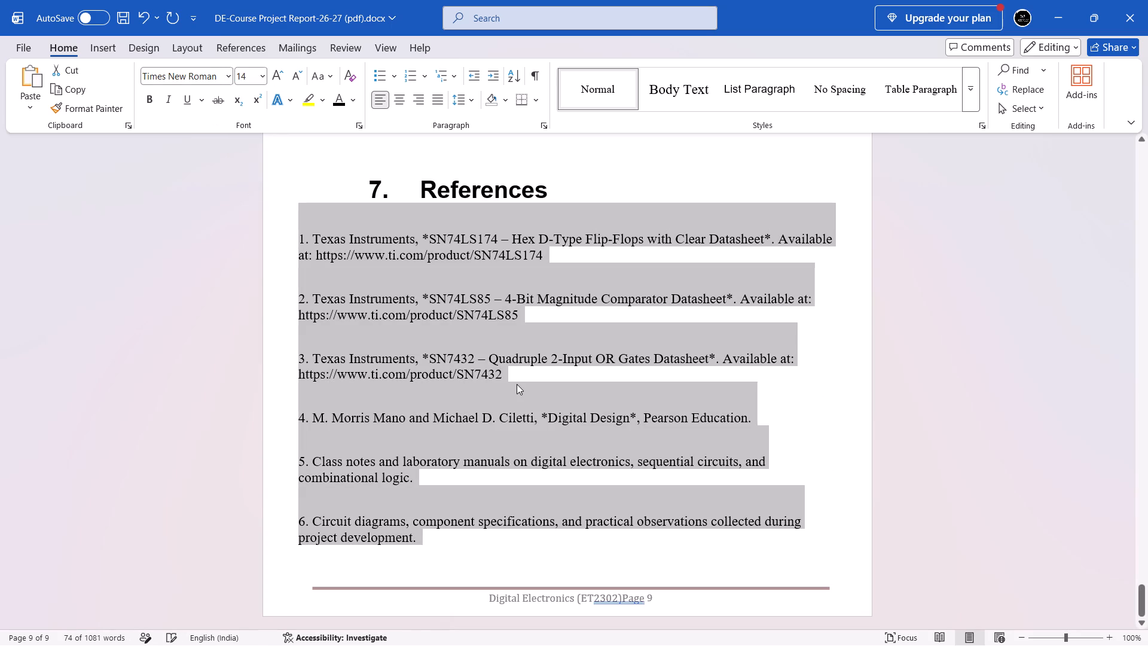
click(517, 384)
Set the font size of the Future Scope body paragraph to 14.
scroll(517, 384, up, 2)
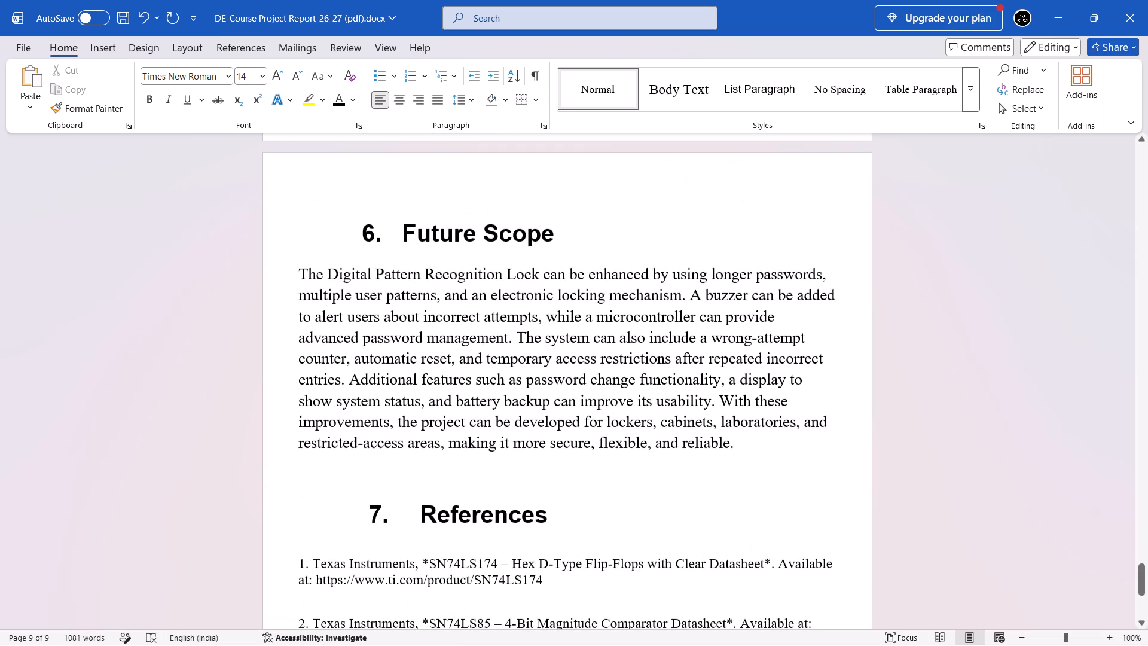
triple_click(517, 395)
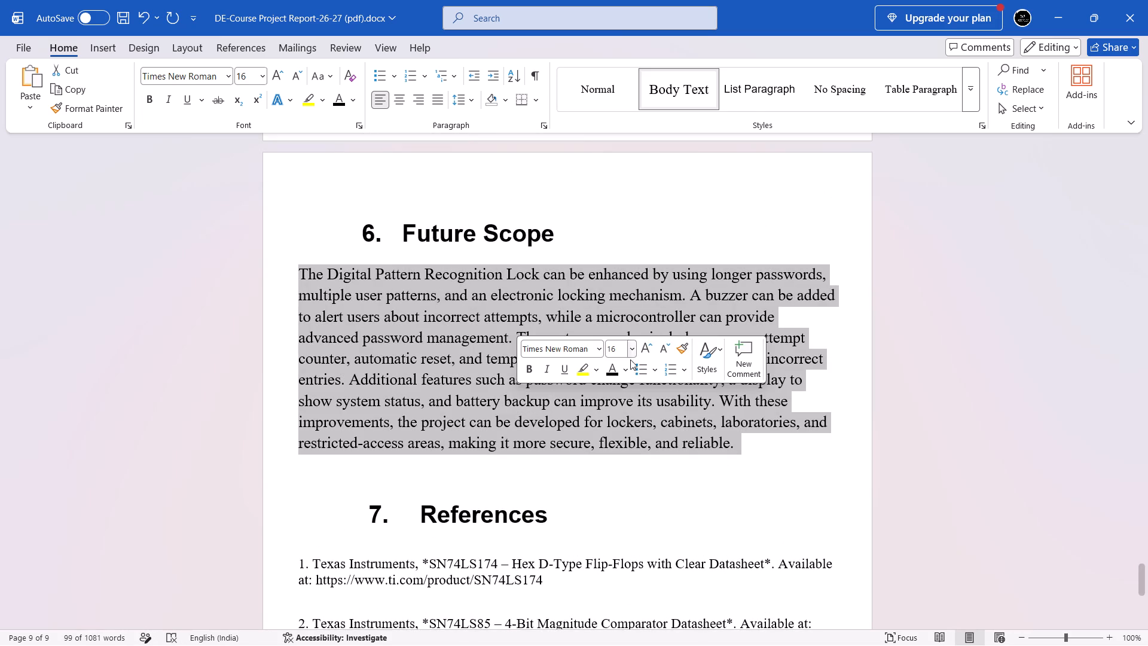
click(633, 348)
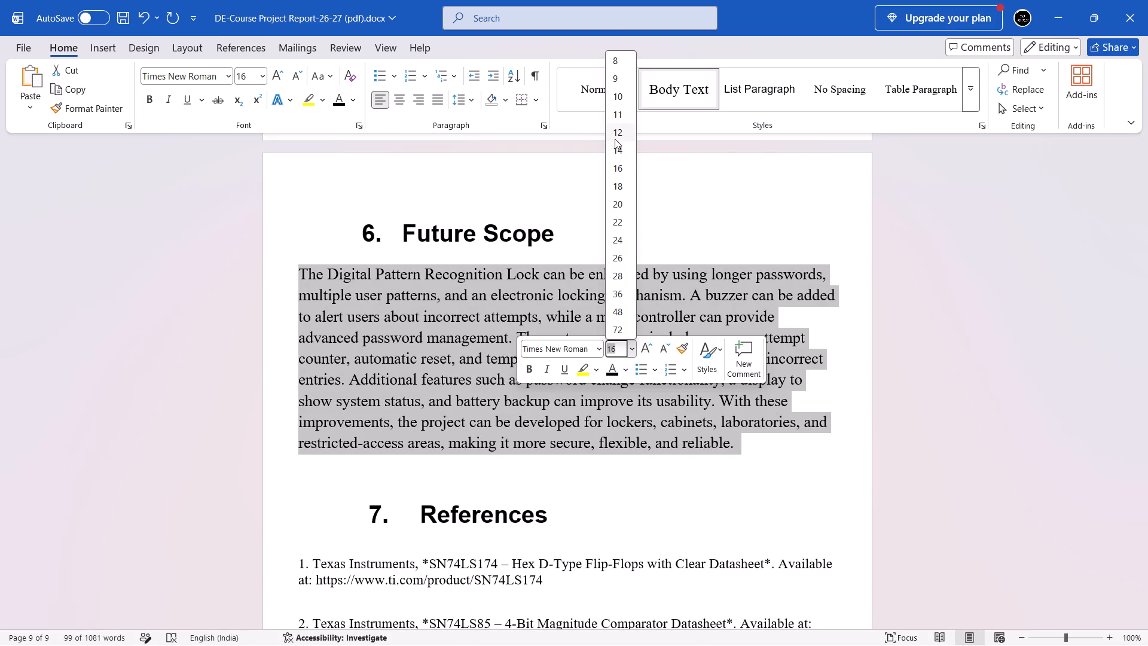
click(615, 148)
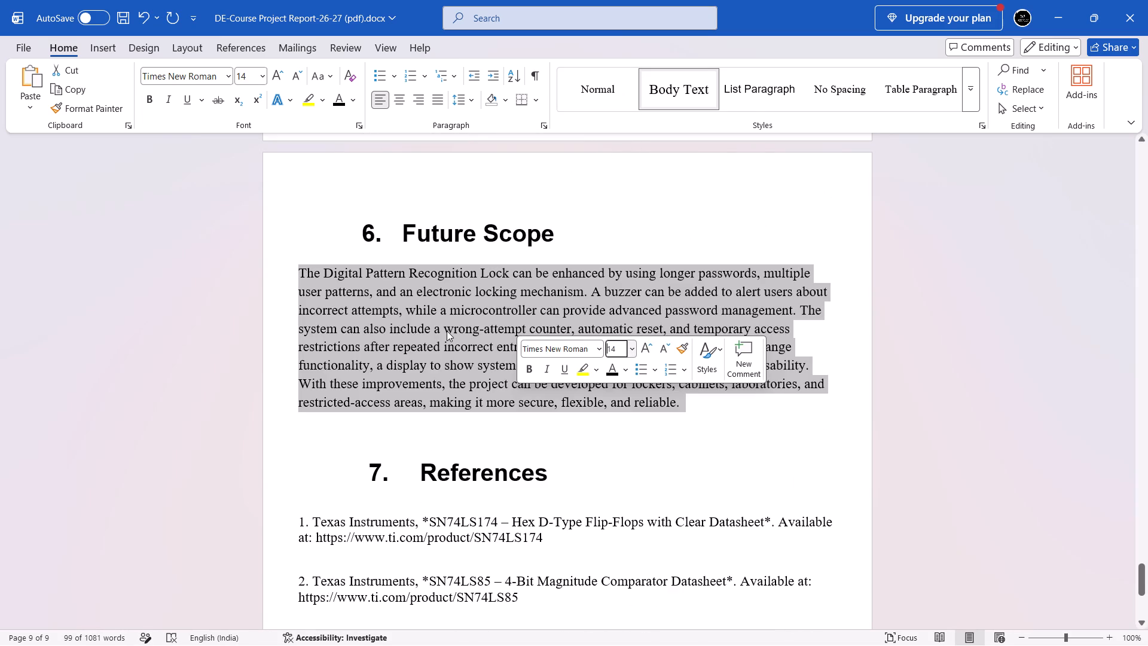
click(447, 331)
Set the font size of all body paragraphs in the Conclusion section to 14.
scroll(447, 331, up, 3)
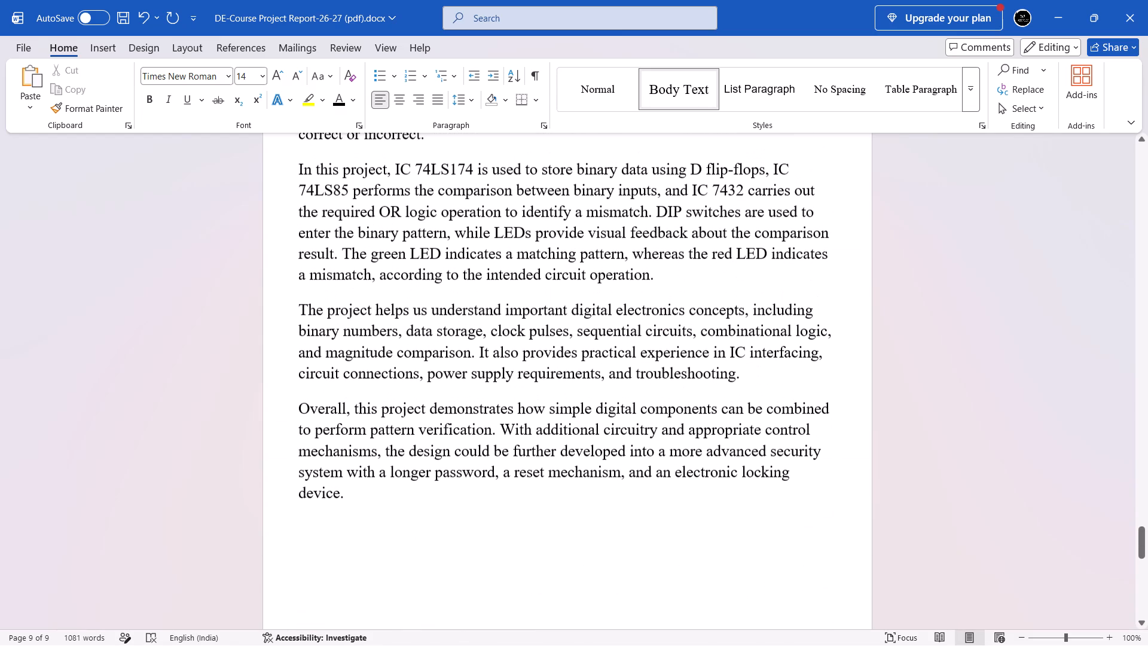
drag(402, 504, 278, 498)
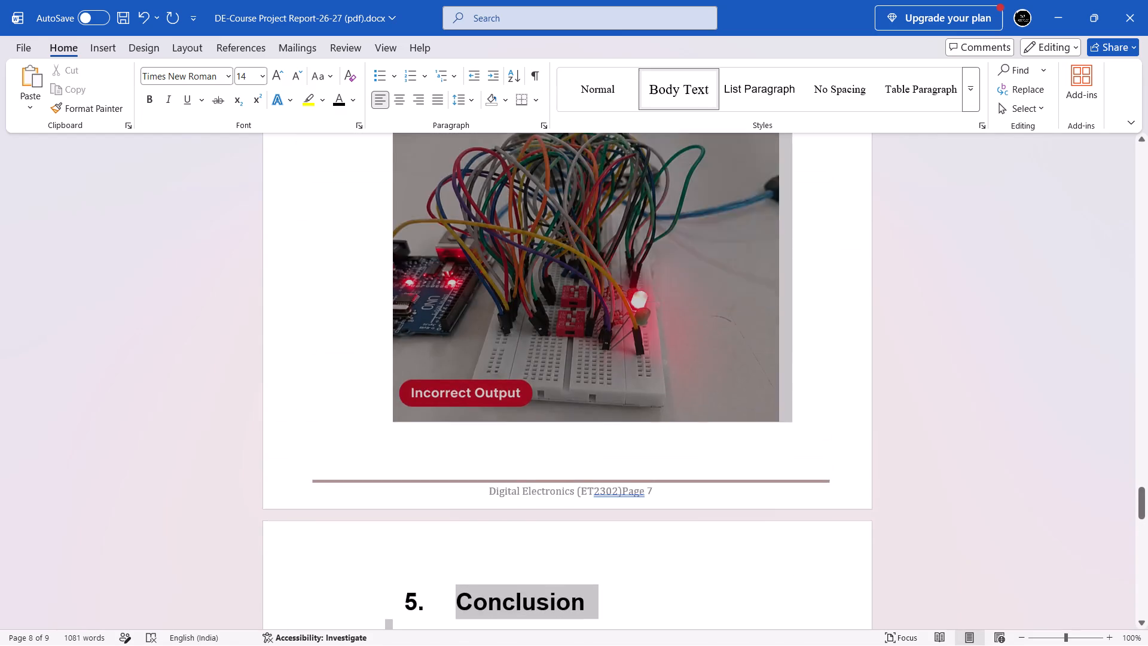
drag(278, 498, 289, 579)
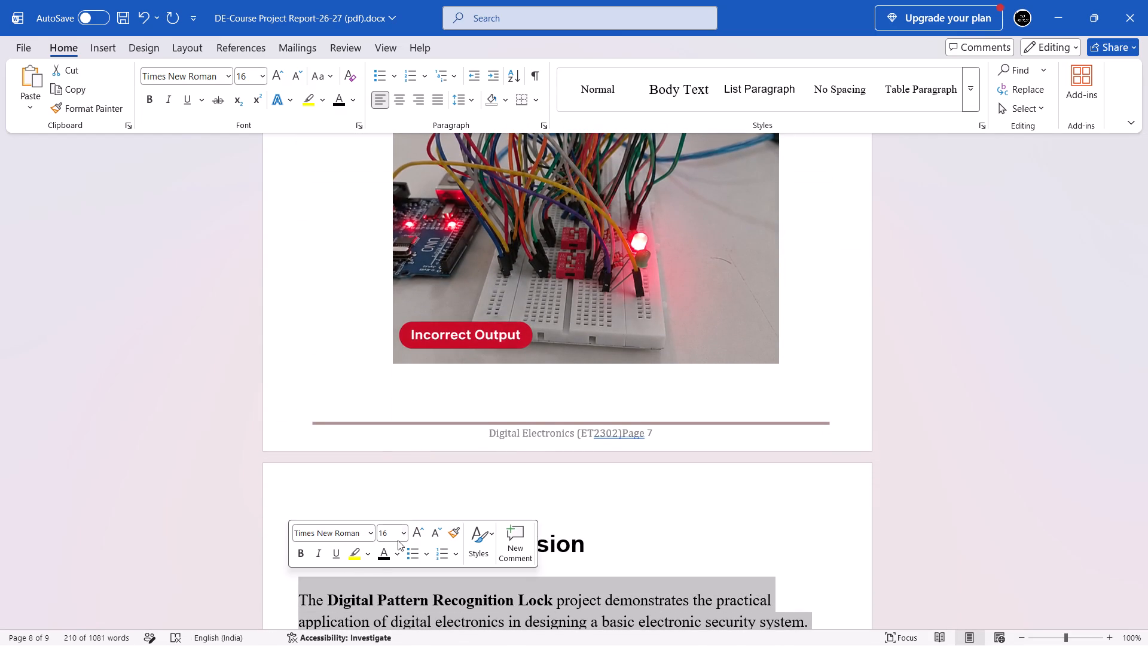
click(405, 532)
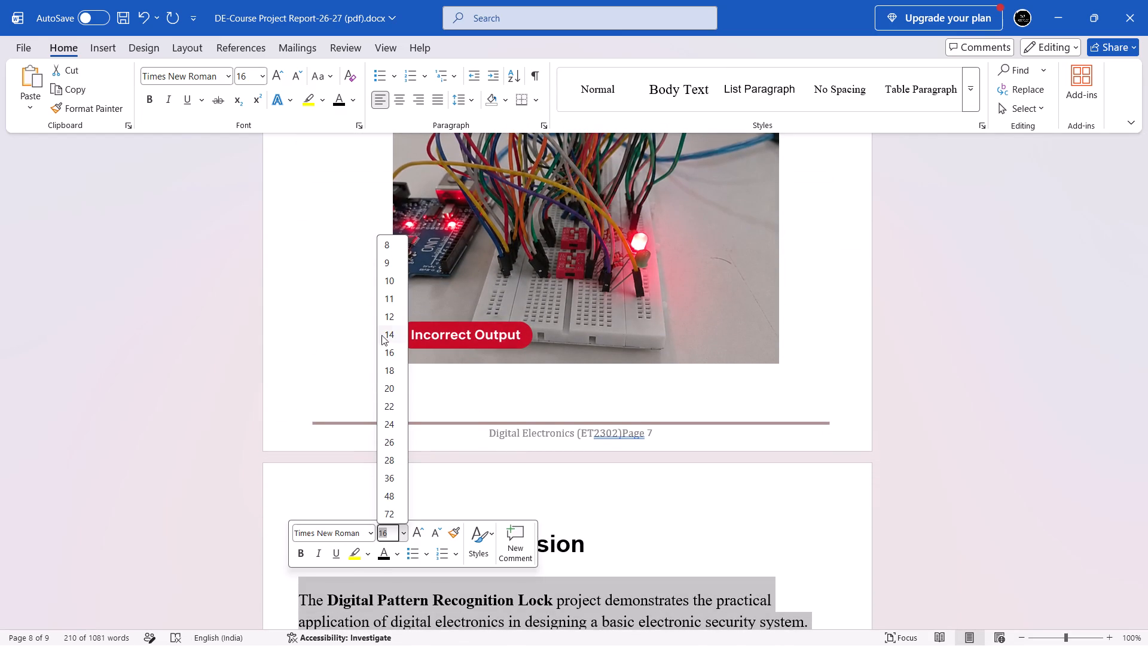
click(383, 341)
click(310, 373)
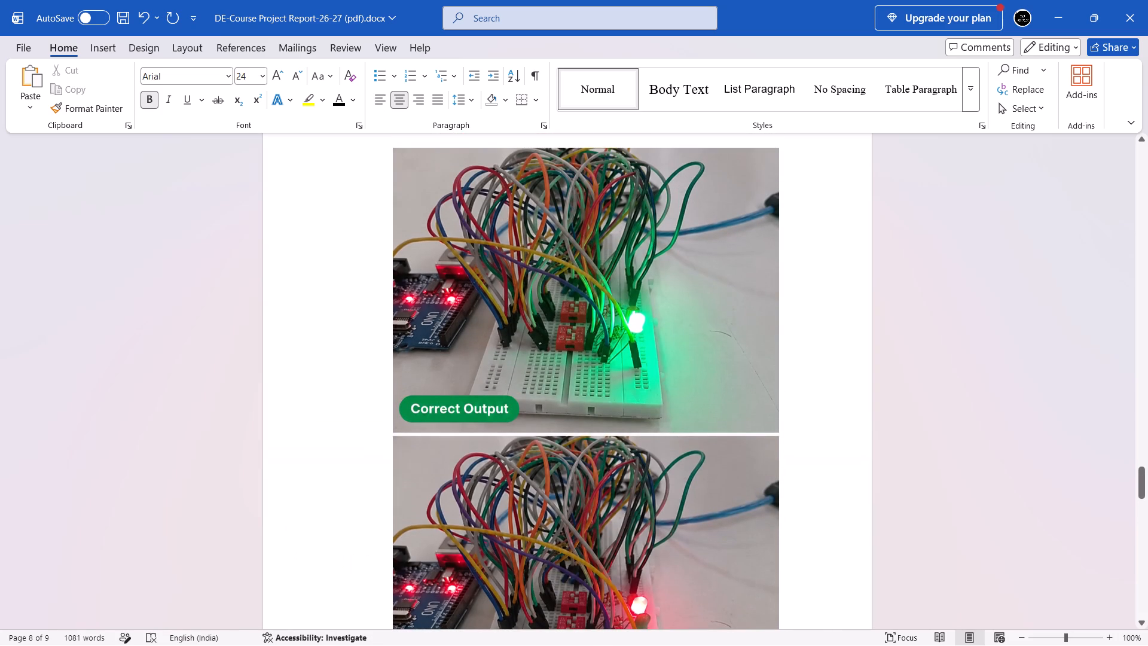
Set the font size of the nine-item numbered list under "Features provided by an application" to 14.
scroll(310, 373, up, 3)
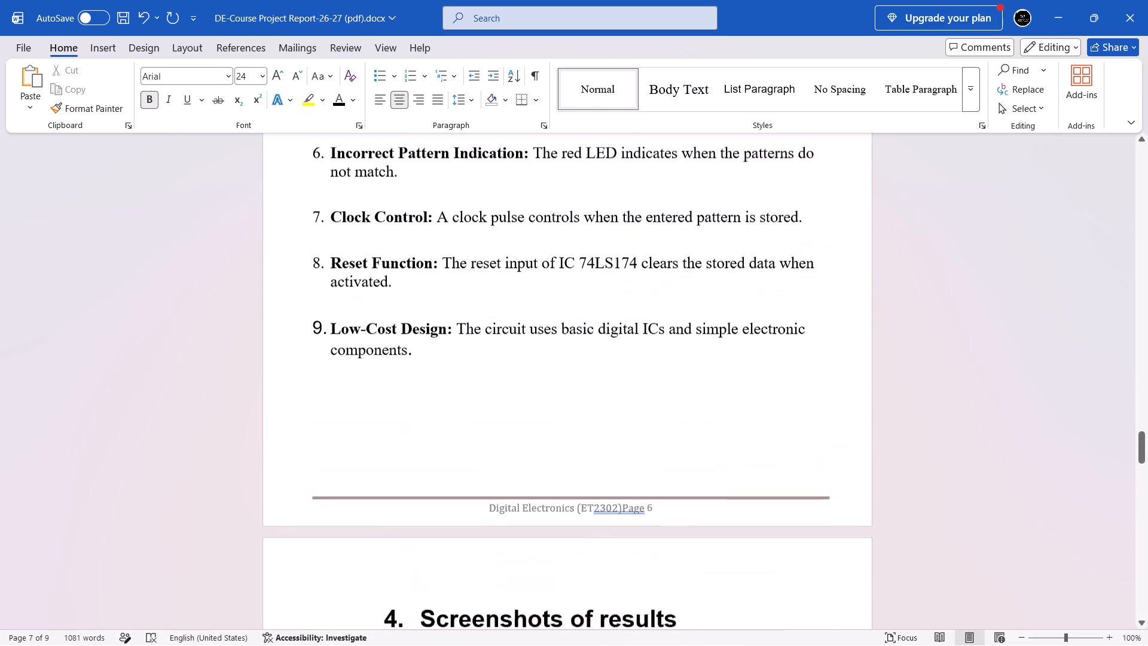
scroll(310, 373, up, 3)
scroll(310, 373, down, 1)
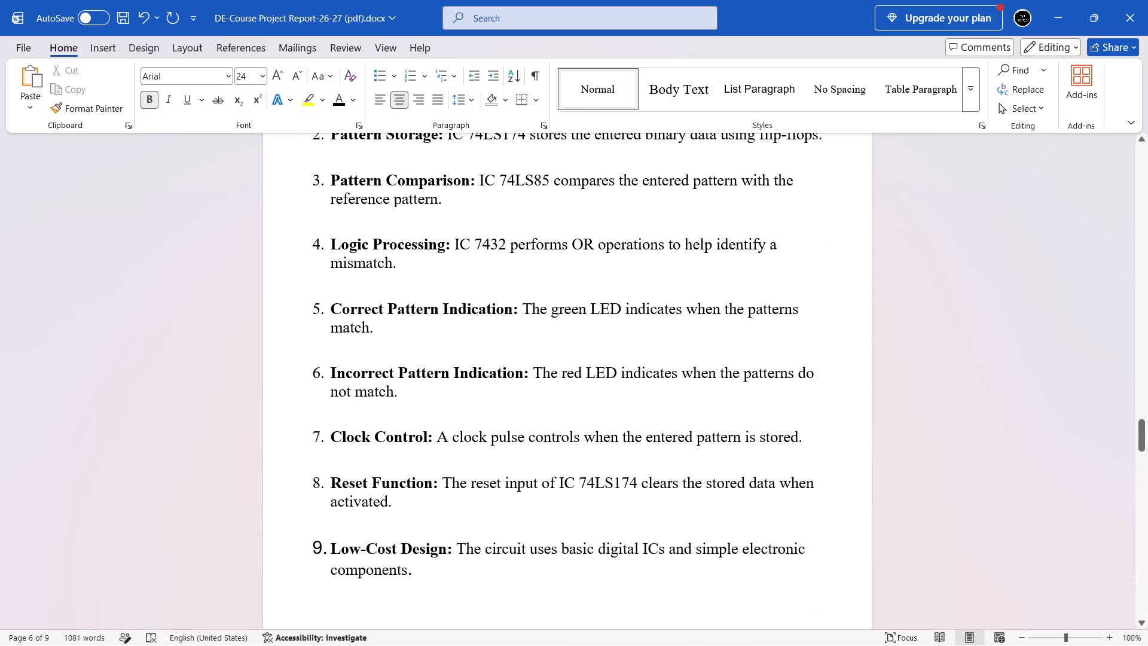
drag(421, 577, 319, 584)
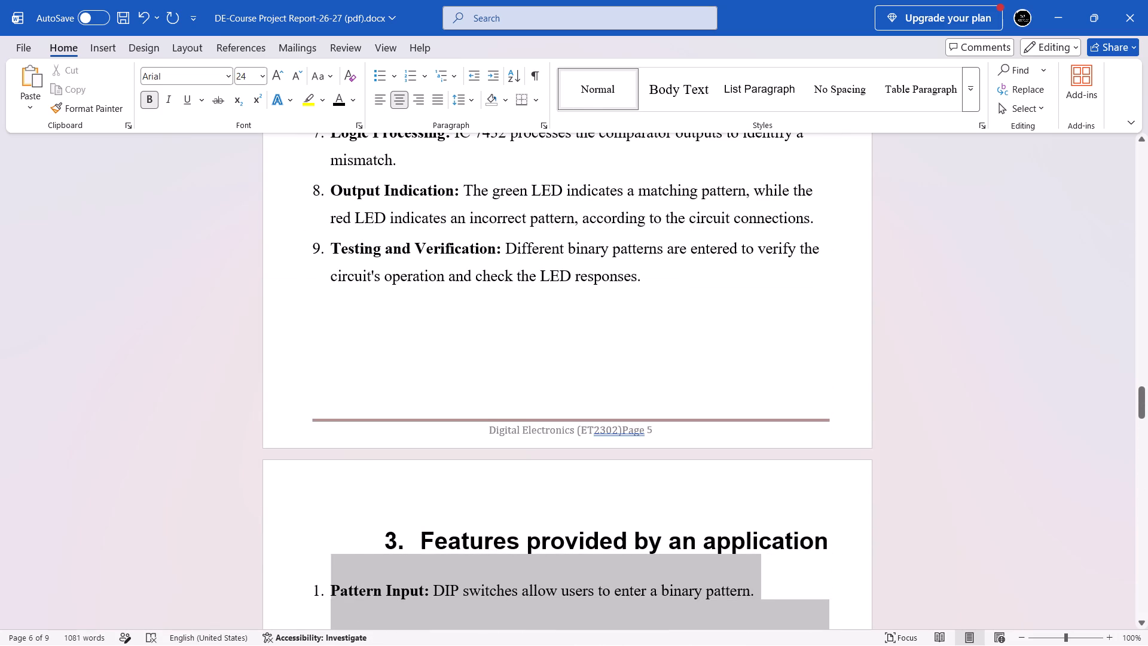
drag(319, 584, 319, 583)
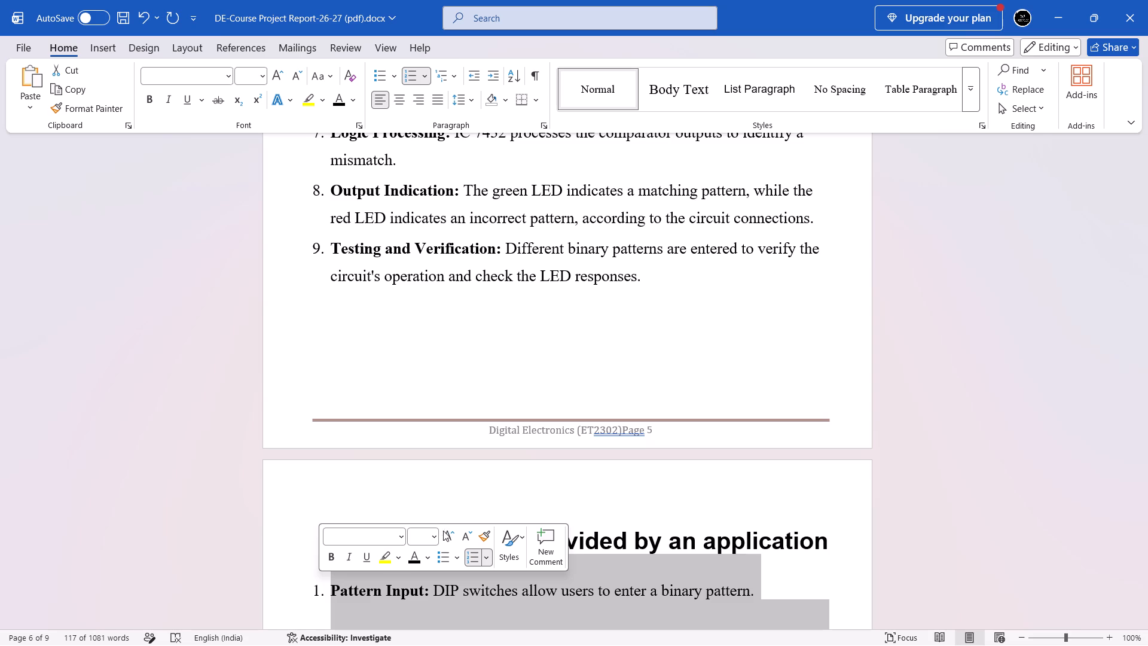
click(435, 537)
click(419, 335)
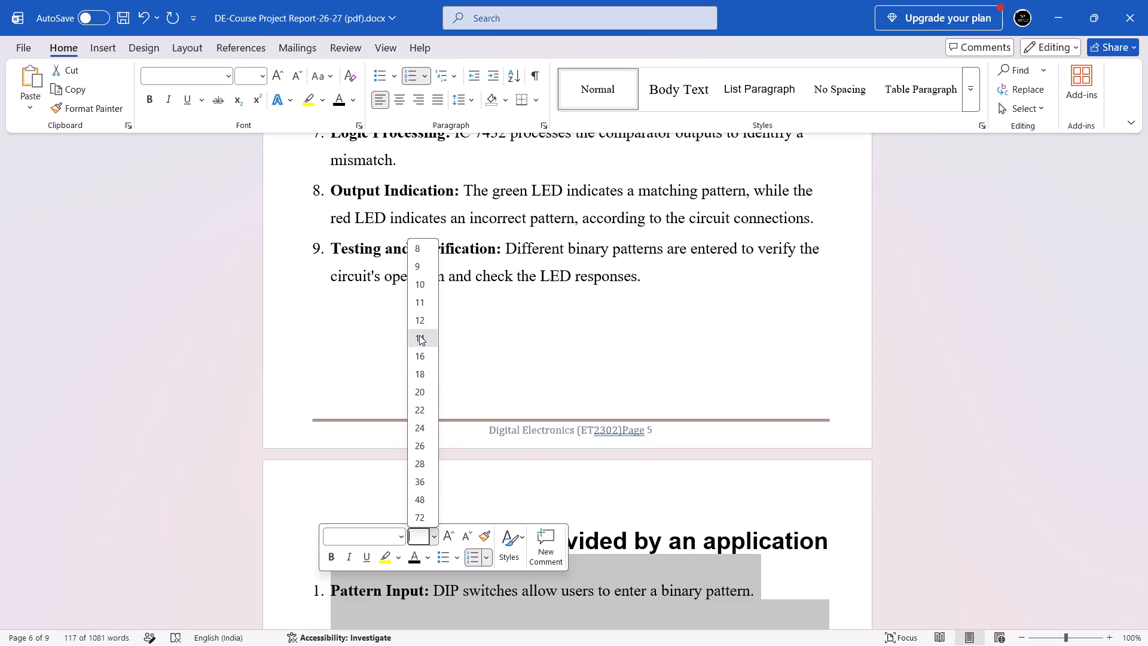
click(511, 322)
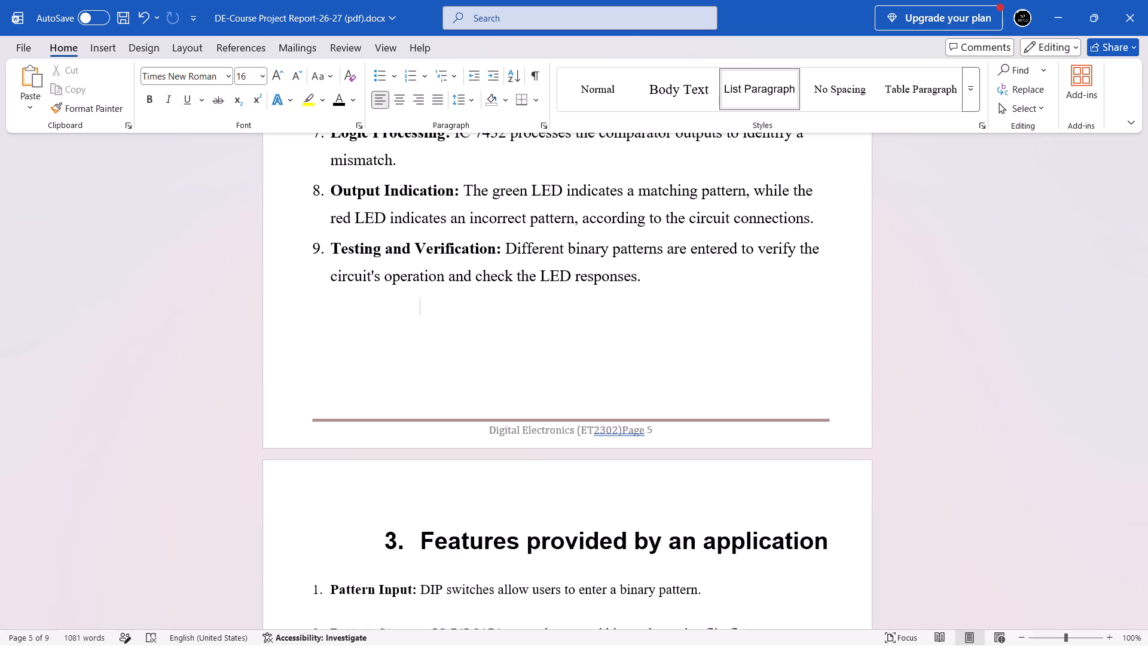
Set the font size of the nine-item numbered list in the Methodology section to 14.
scroll(511, 322, up, 1)
scroll(519, 416, down, 1)
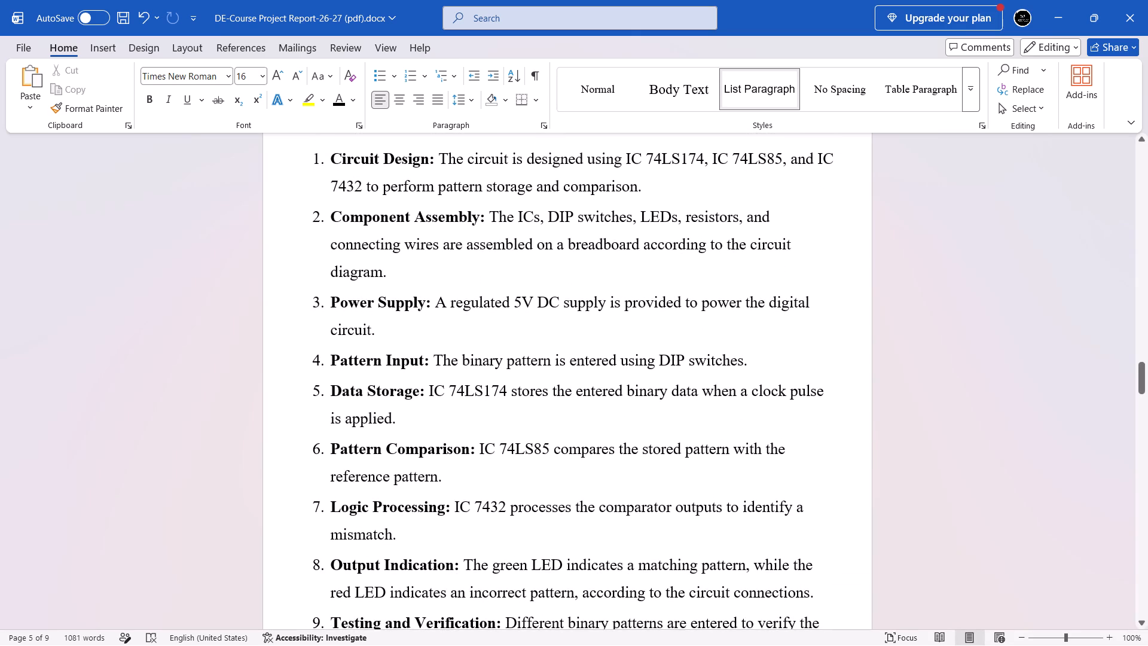
scroll(519, 416, down, 1)
click(649, 450)
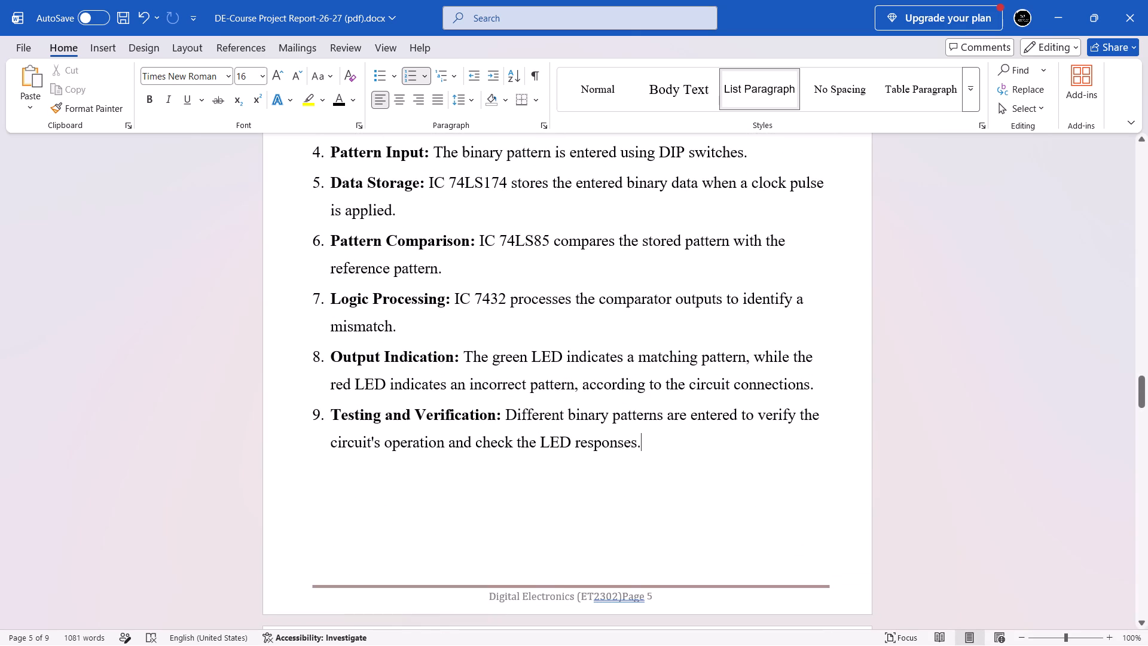
drag(651, 445, 295, 367)
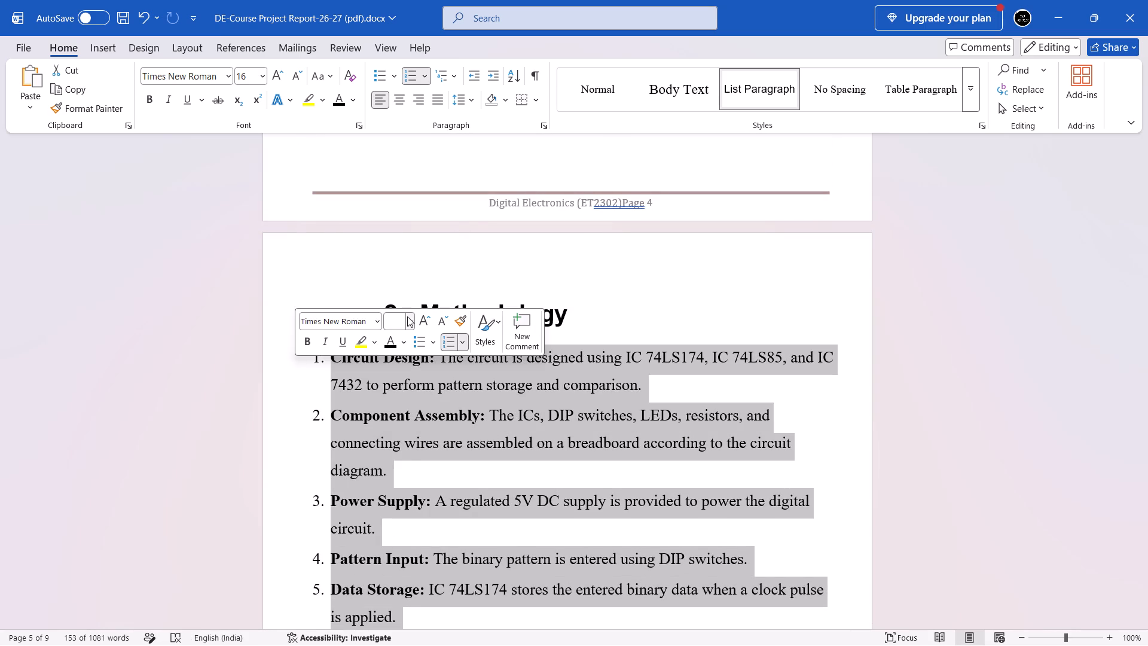
click(407, 317)
click(407, 428)
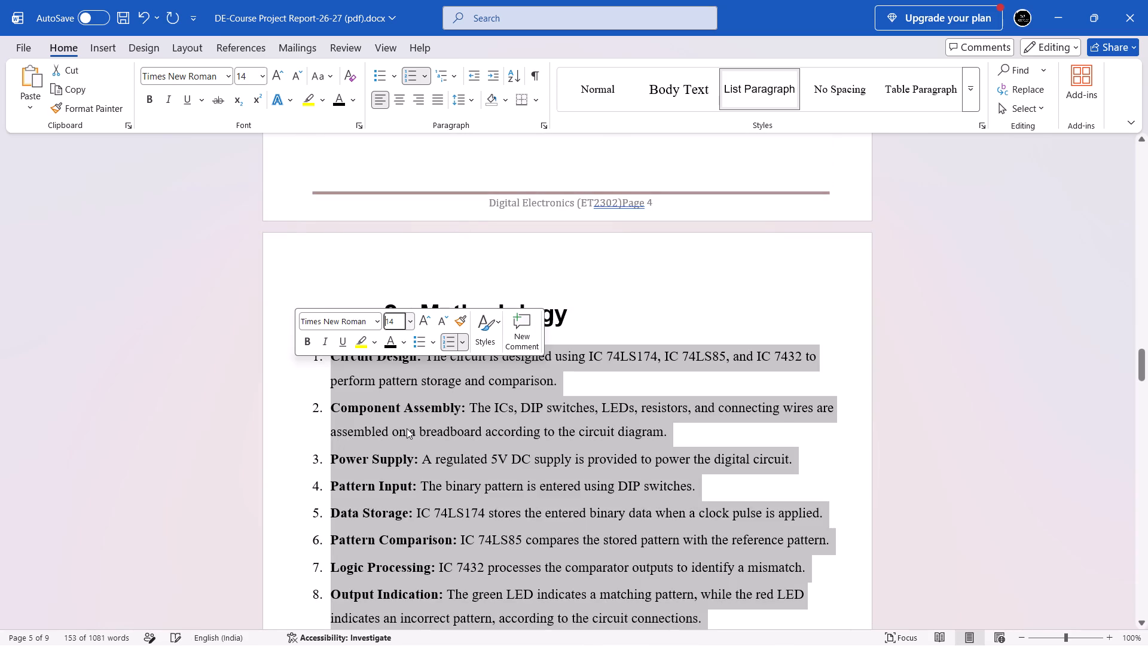
click(475, 438)
scroll(475, 438, up, 4)
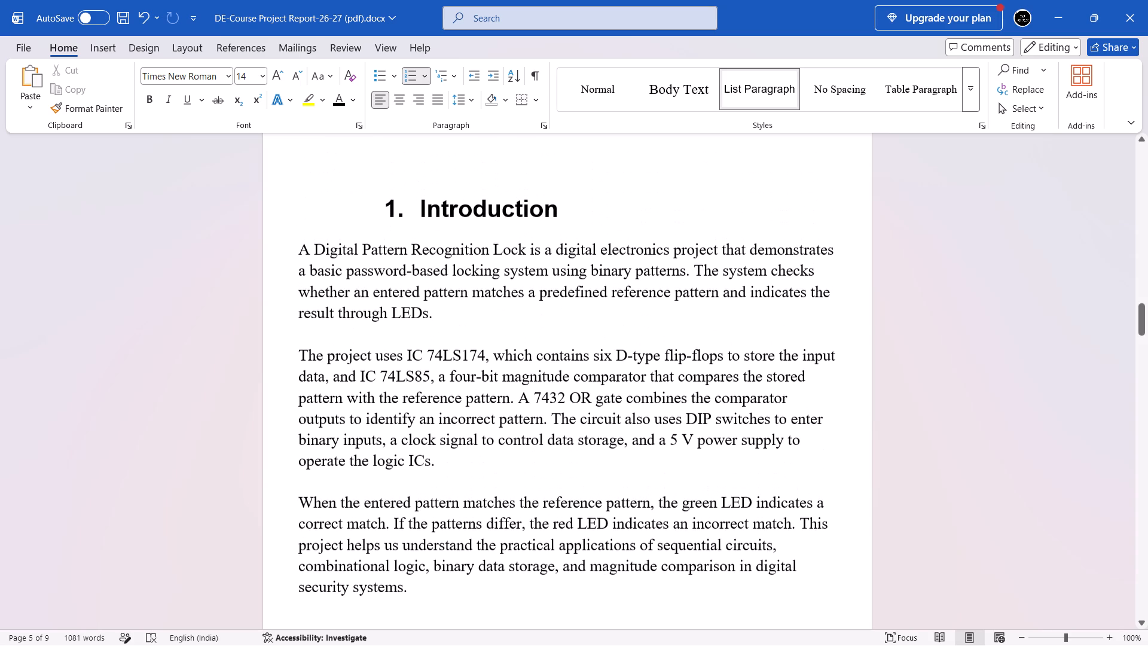
Set the font size of all three body paragraphs in the Introduction section to 14.
drag(432, 606, 255, 249)
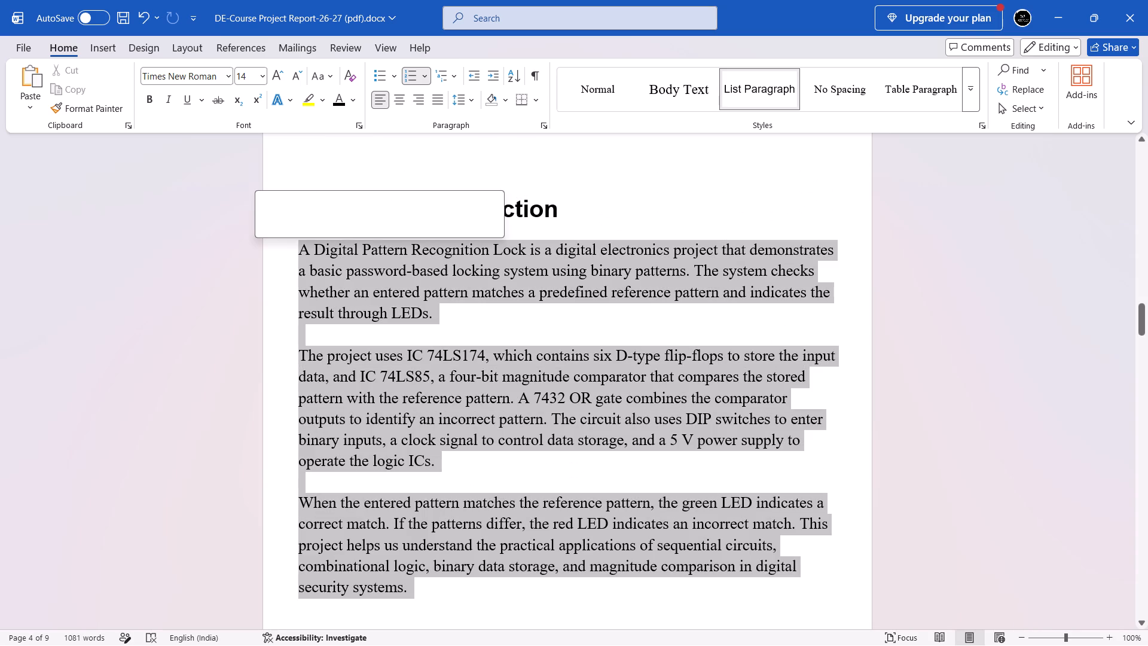
click(371, 206)
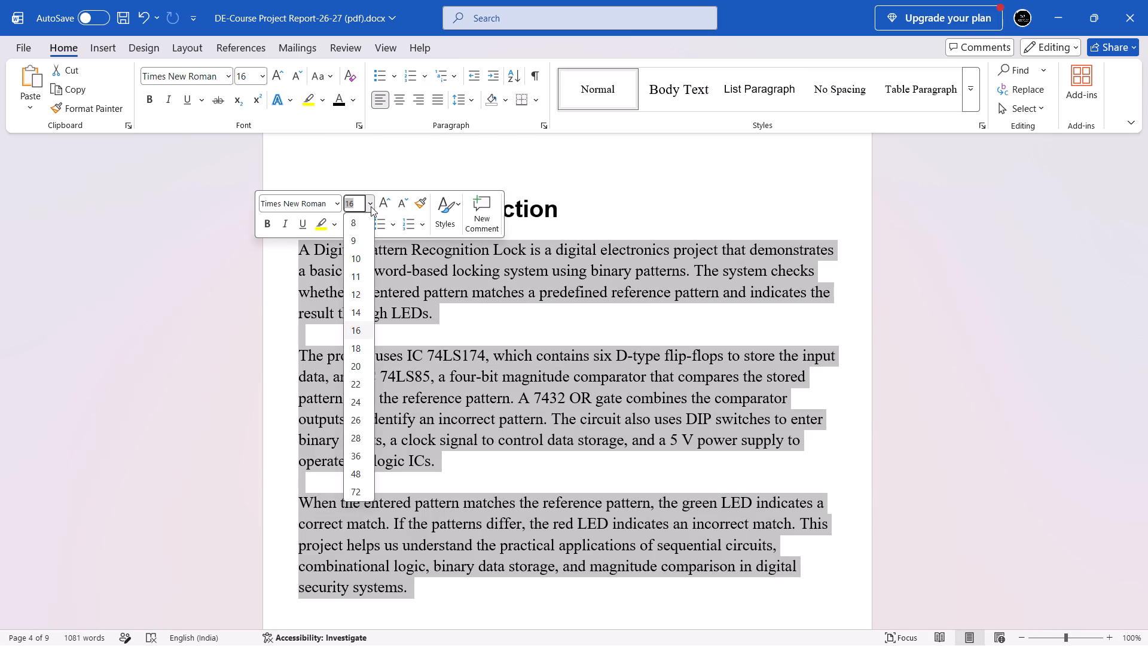
click(367, 307)
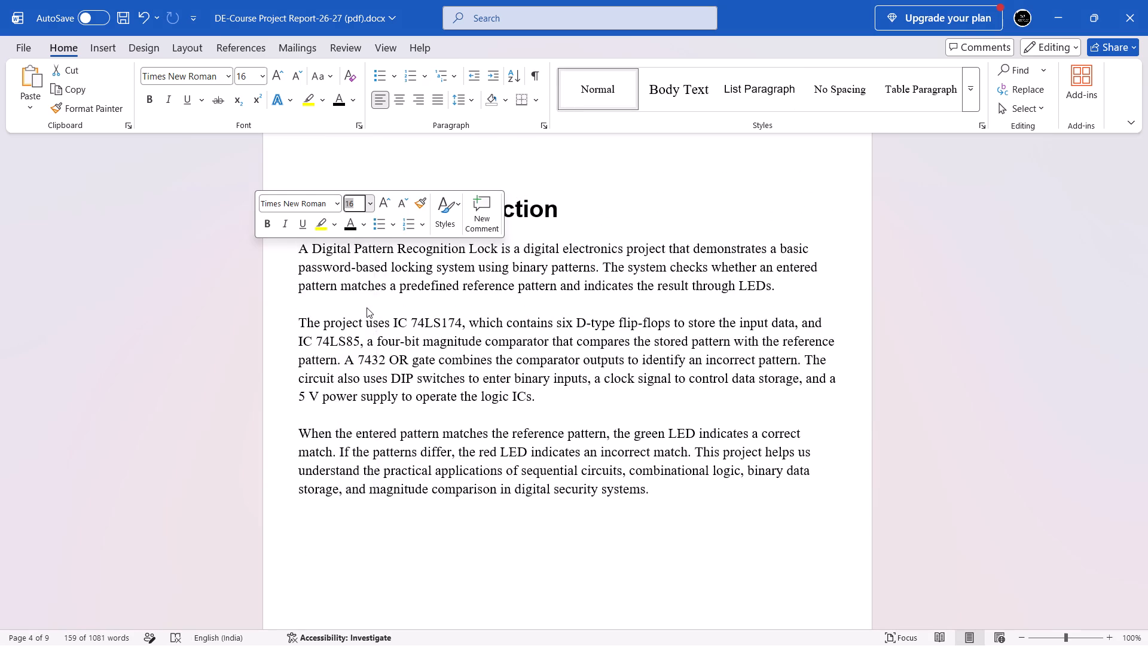
click(456, 322)
Review the report's front pages: the cover page, the certificate and the project details.
scroll(456, 322, up, 4)
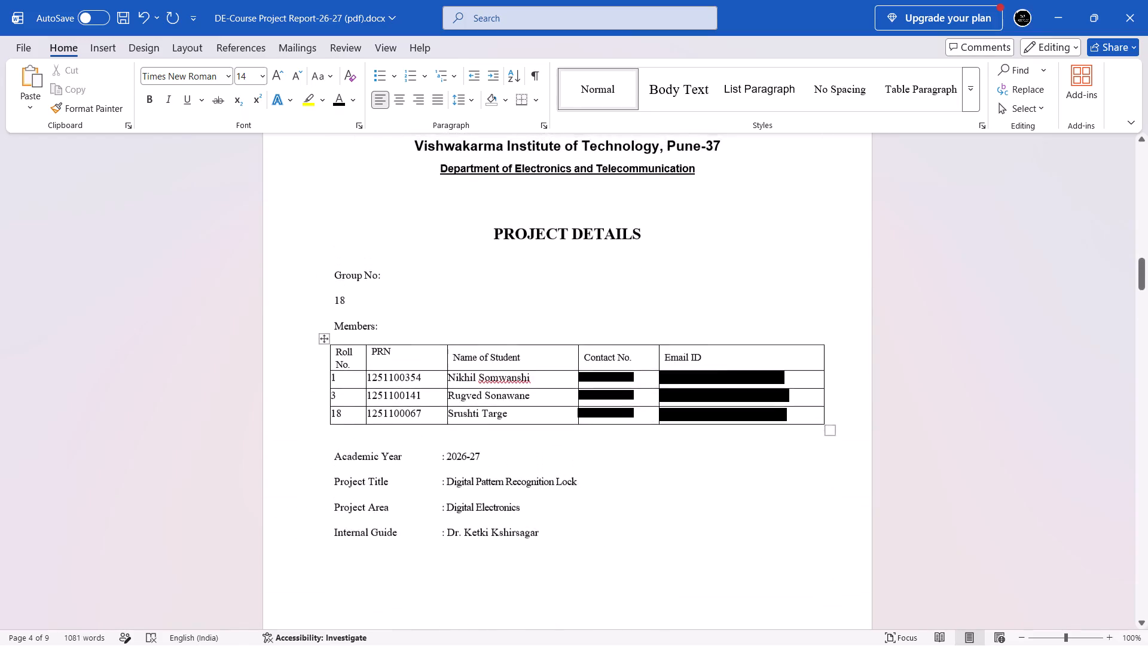
scroll(456, 322, up, 1)
scroll(456, 322, down, 1)
scroll(456, 322, up, 1)
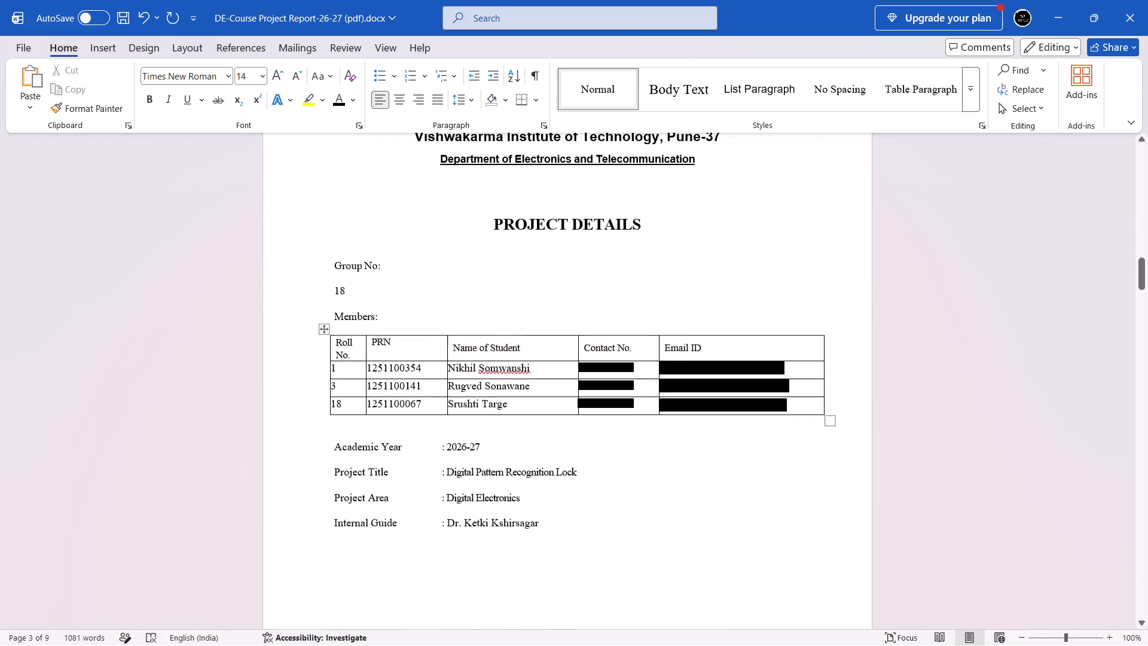
scroll(456, 322, up, 6)
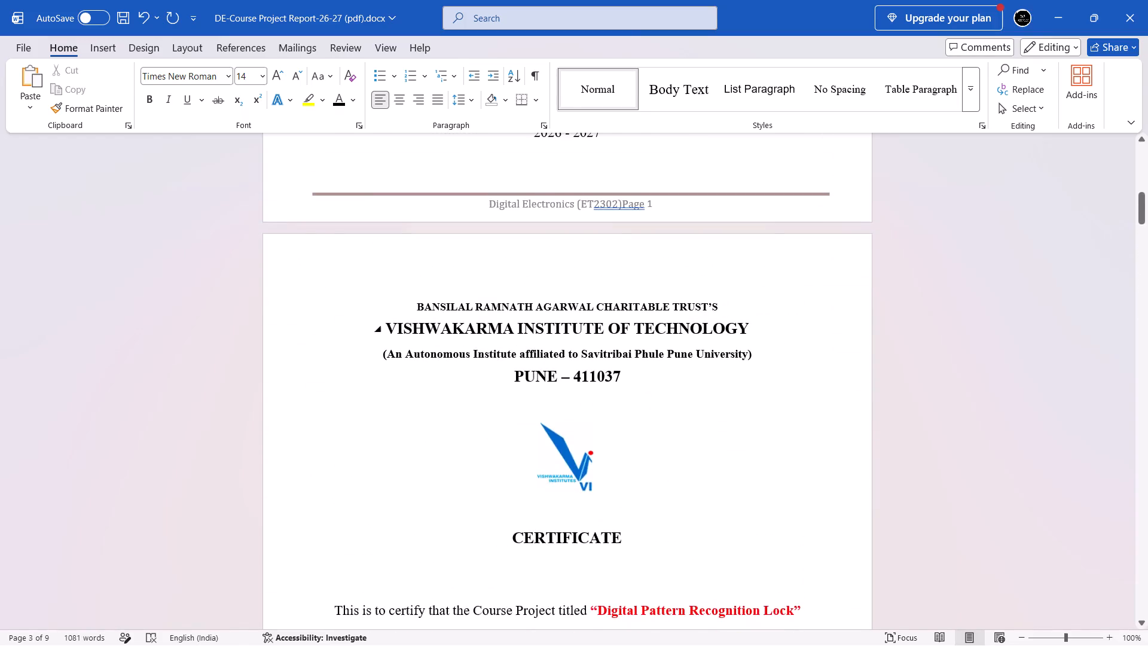
scroll(456, 322, up, 10)
scroll(456, 322, down, 1)
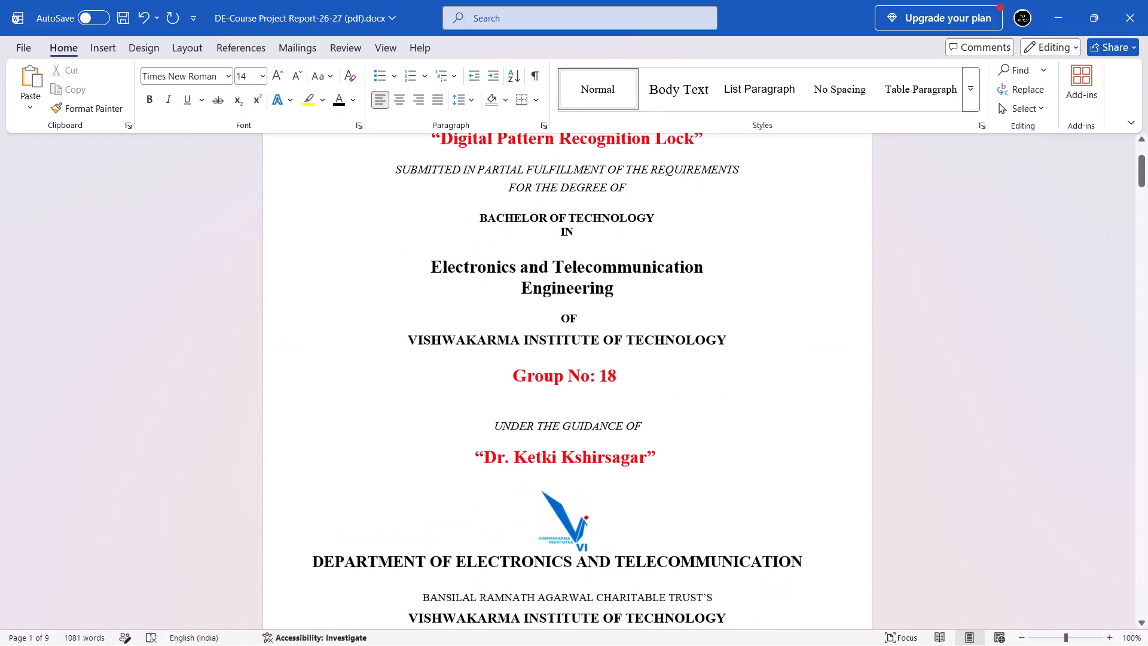
scroll(456, 322, down, 2)
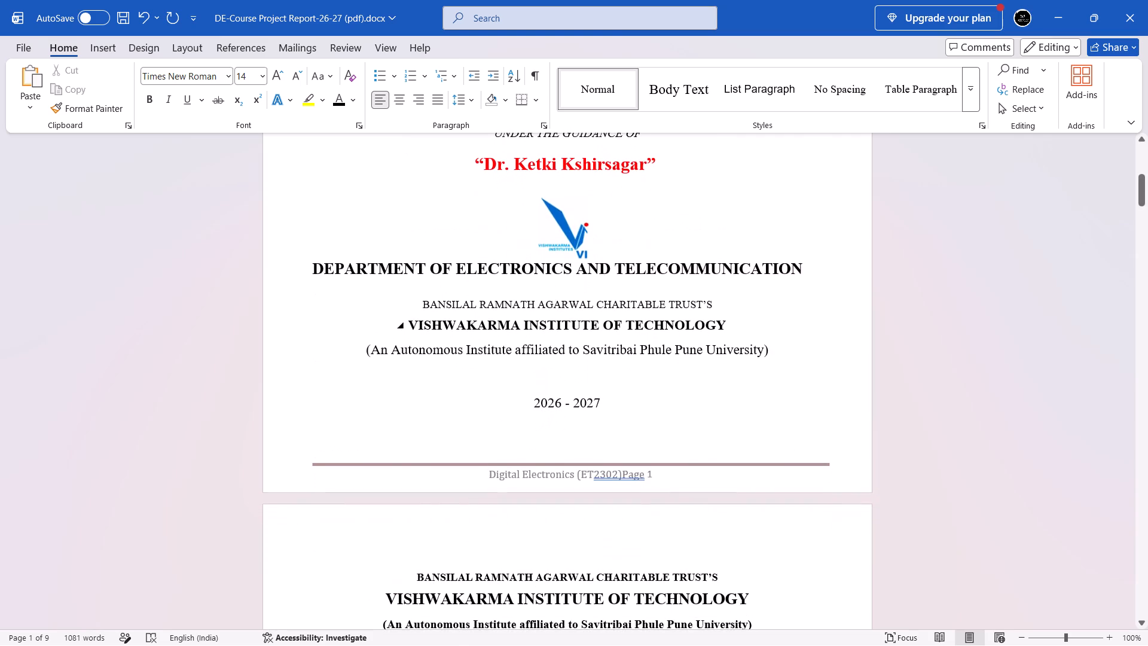
scroll(456, 322, down, 2)
scroll(456, 322, up, 1)
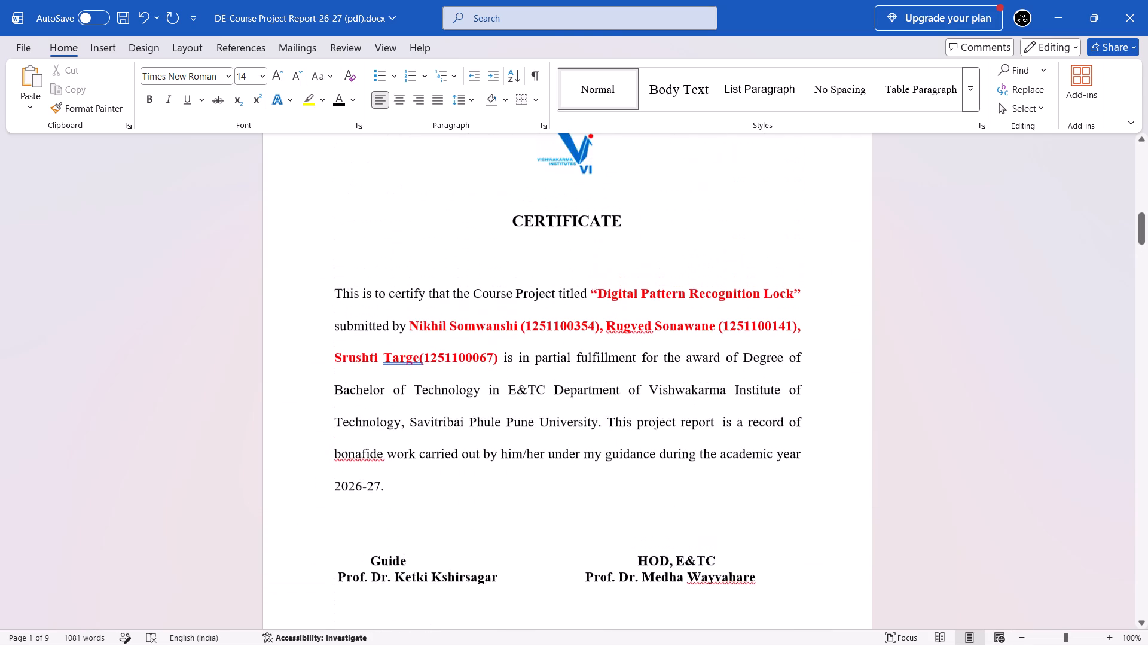
scroll(456, 322, up, 1)
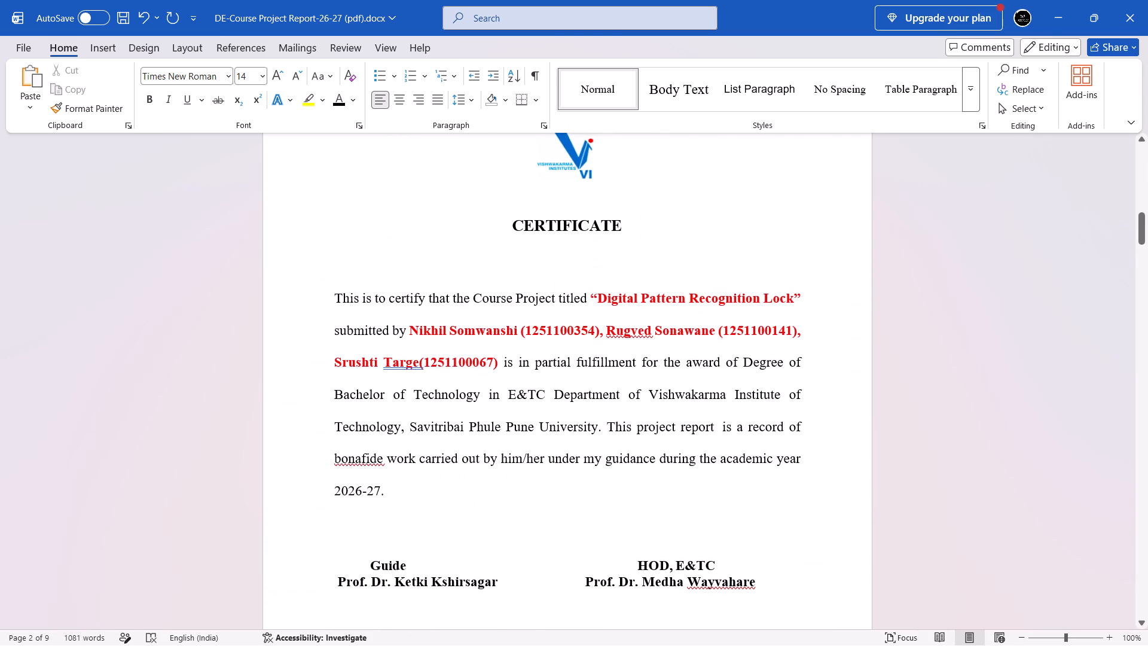
scroll(393, 480, down, 2)
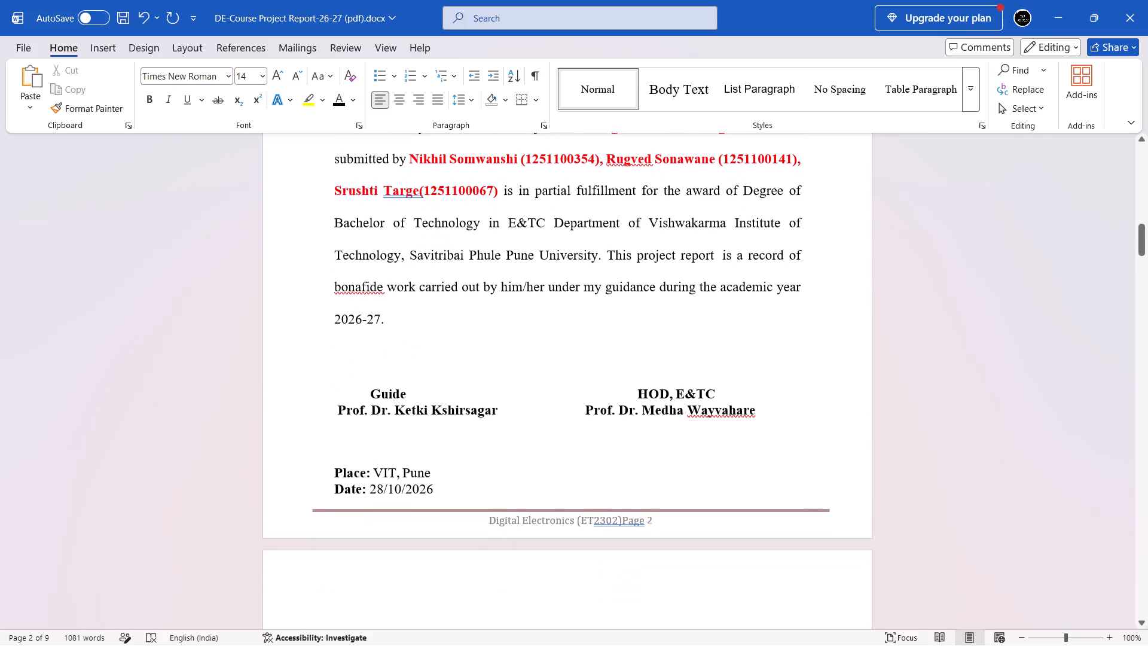
scroll(600, 384, down, 2)
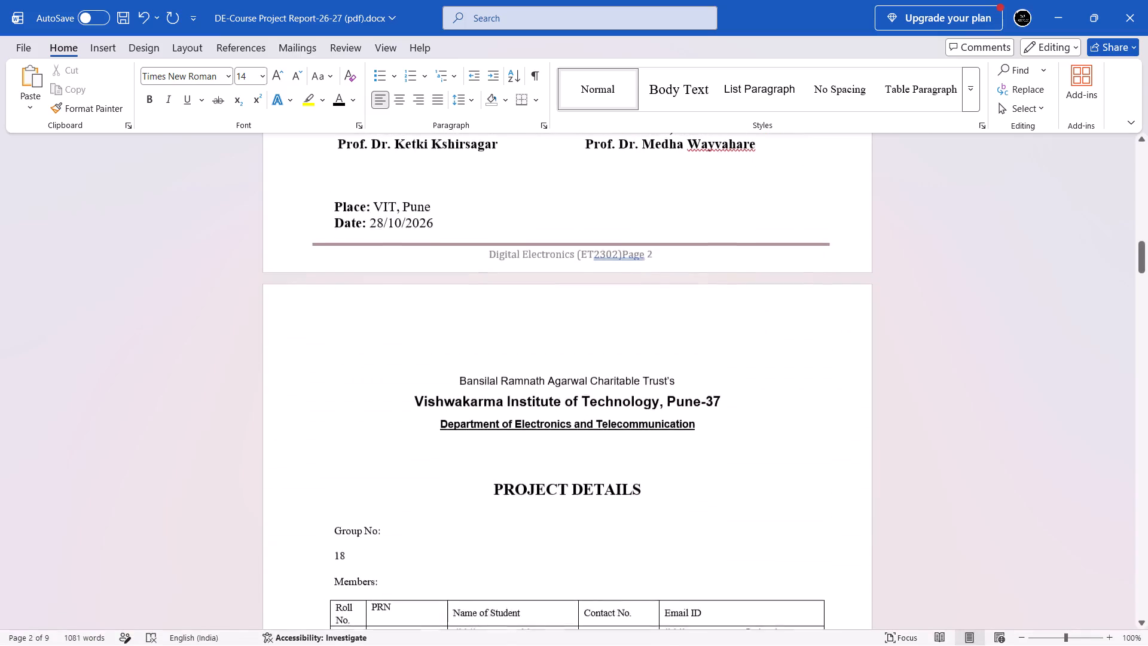
scroll(600, 384, down, 3)
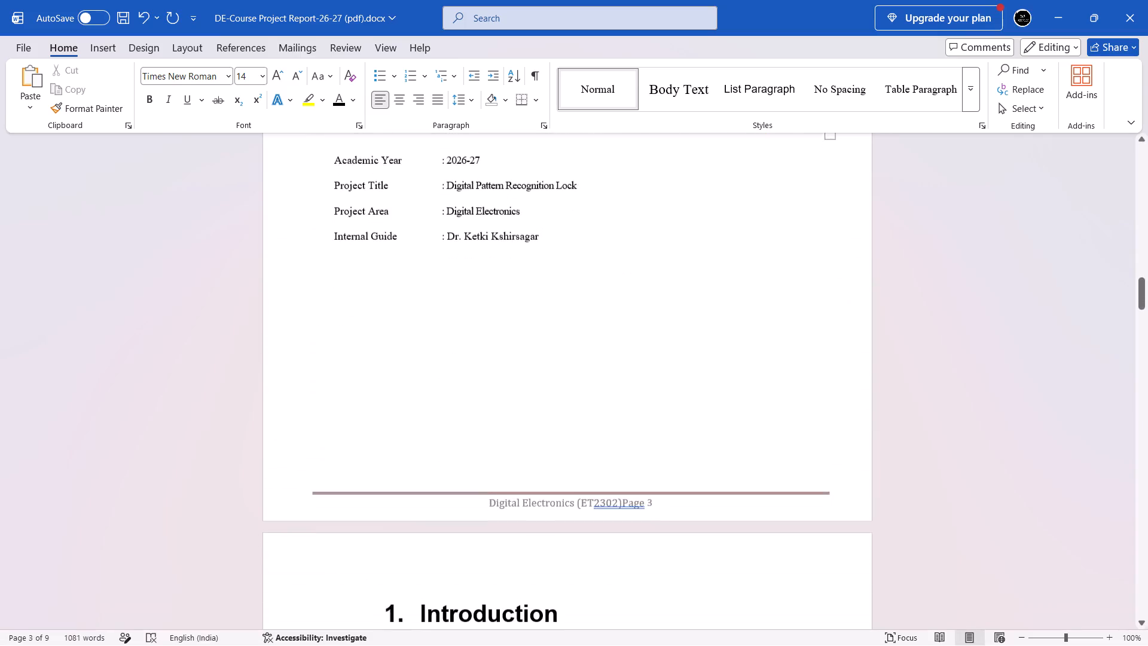
Check the layout of the report's numbered sections from Introduction through Future Scope.
scroll(604, 416, down, 4)
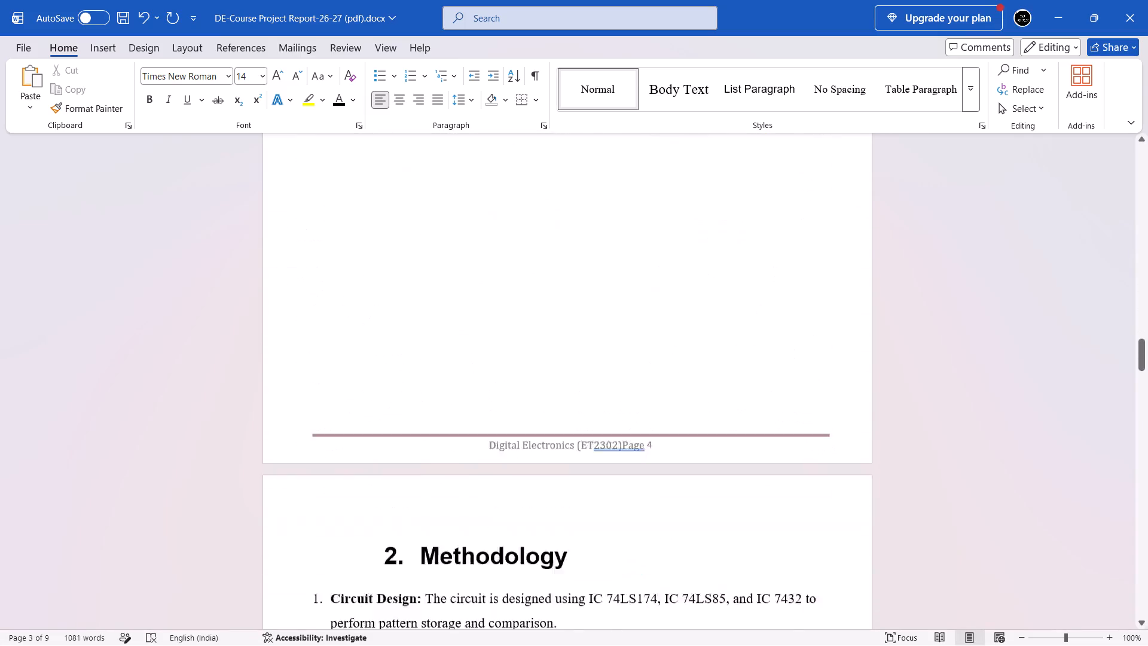
scroll(604, 416, down, 12)
scroll(604, 416, up, 2)
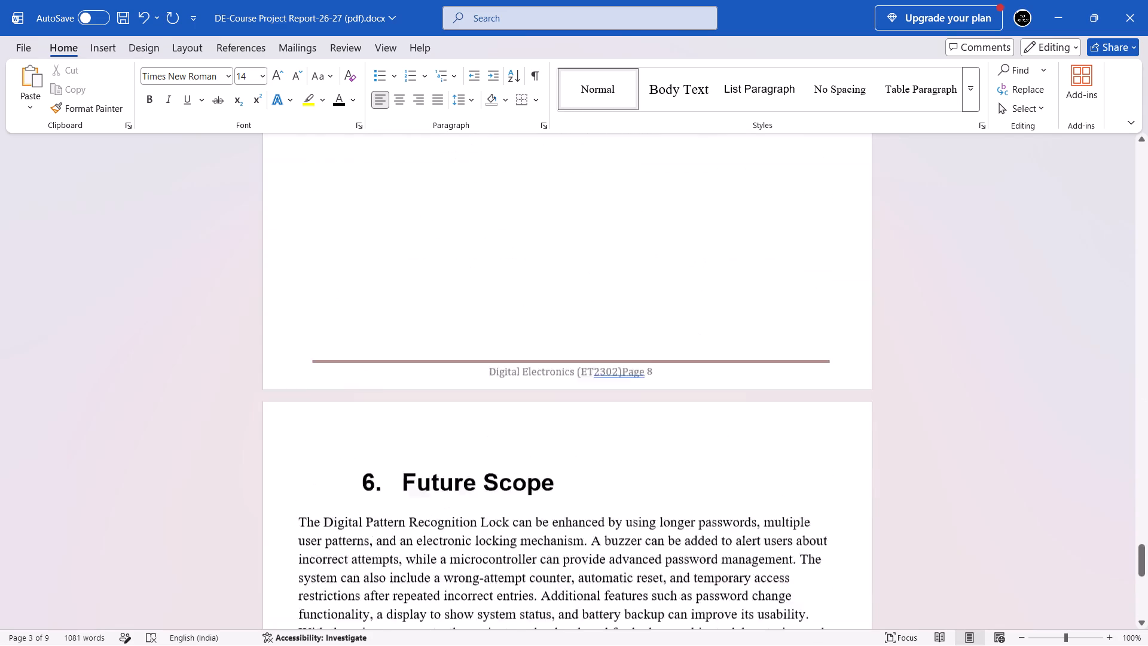
scroll(604, 416, up, 1)
scroll(604, 416, down, 3)
scroll(604, 416, up, 5)
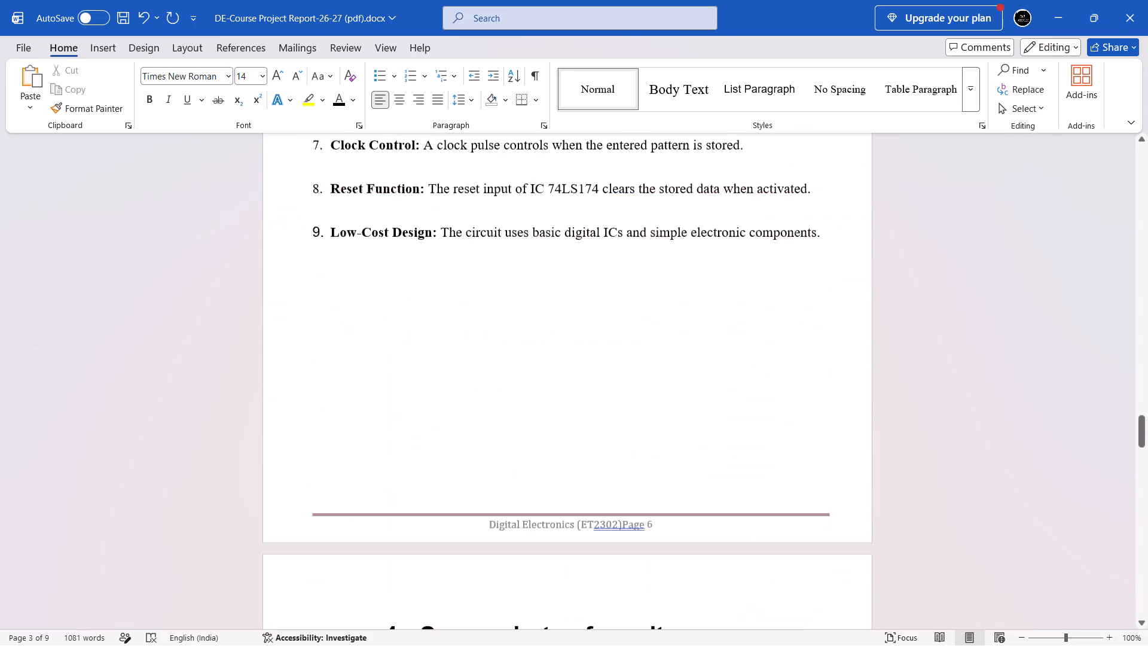
scroll(604, 416, up, 8)
Save the course project report and close it.
key(ctrl+s)
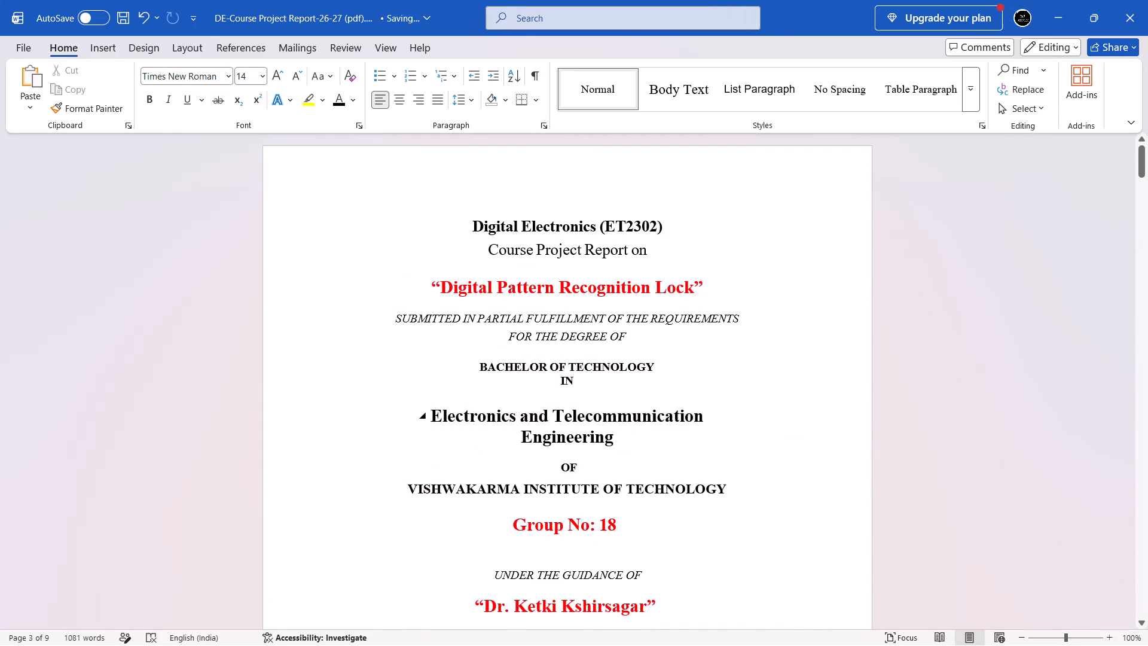
click(1147, 0)
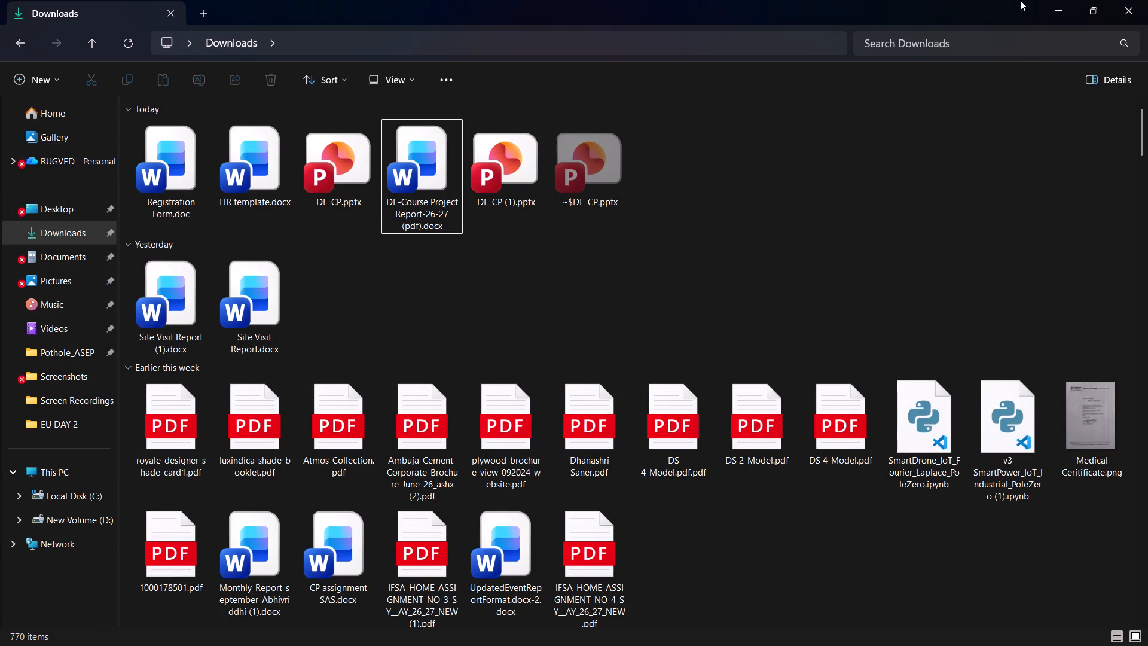
Switch to the DE_CP presentation in PowerPoint and enter 18 as the group number on slide 2.
click(1053, 1)
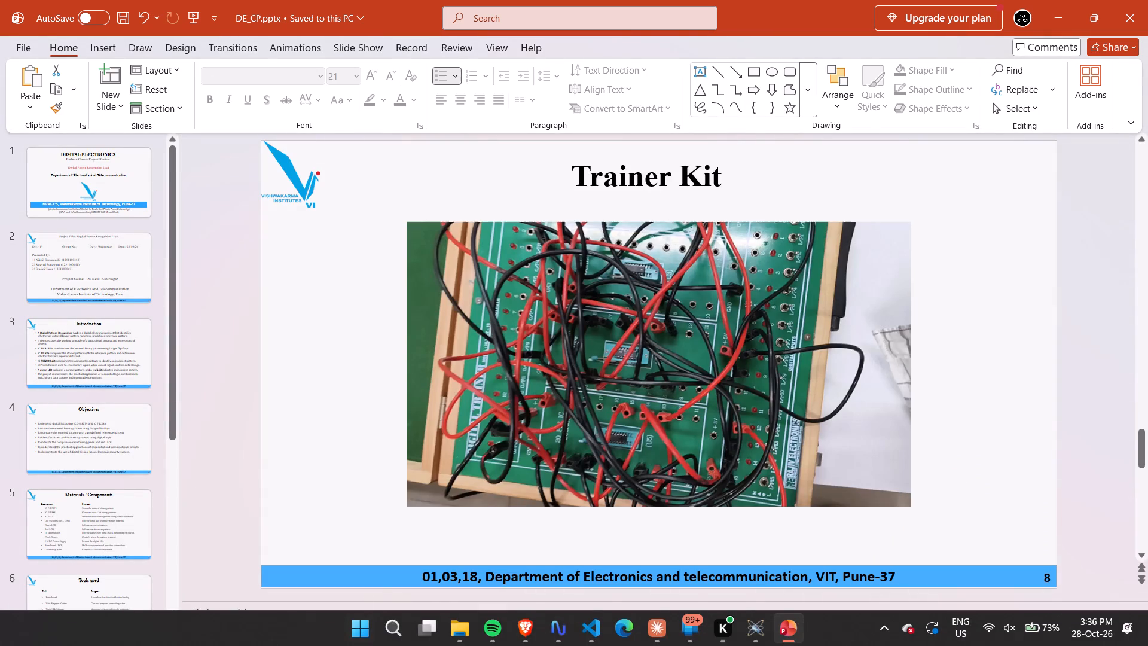
click(199, 413)
scroll(83, 476, up, 11)
click(119, 279)
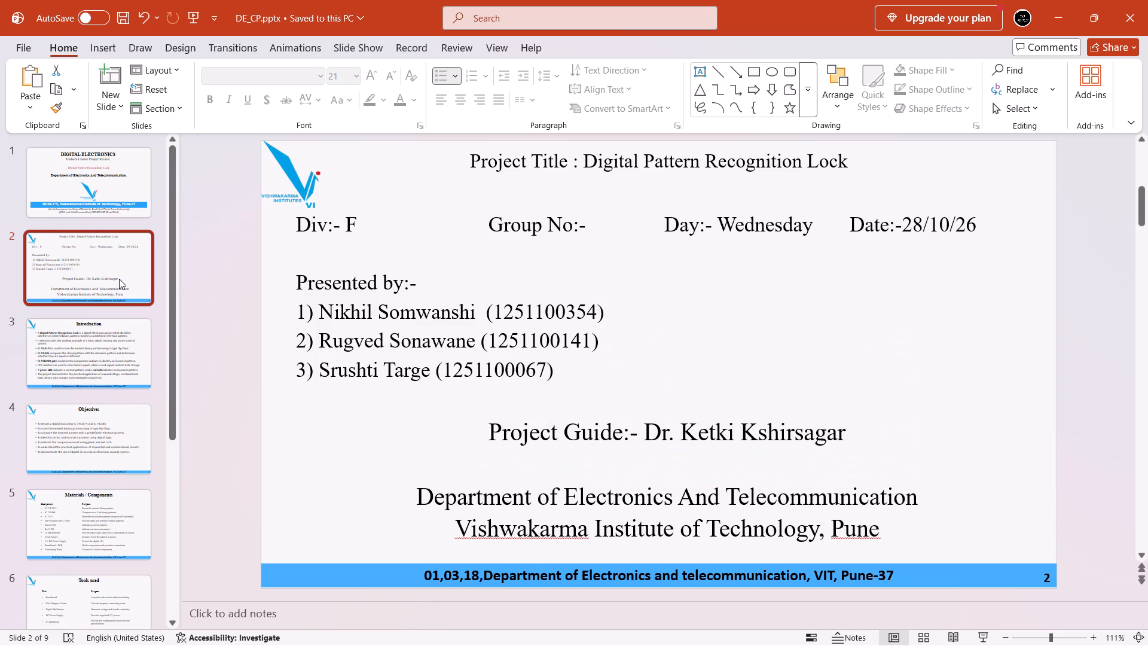
click(596, 236)
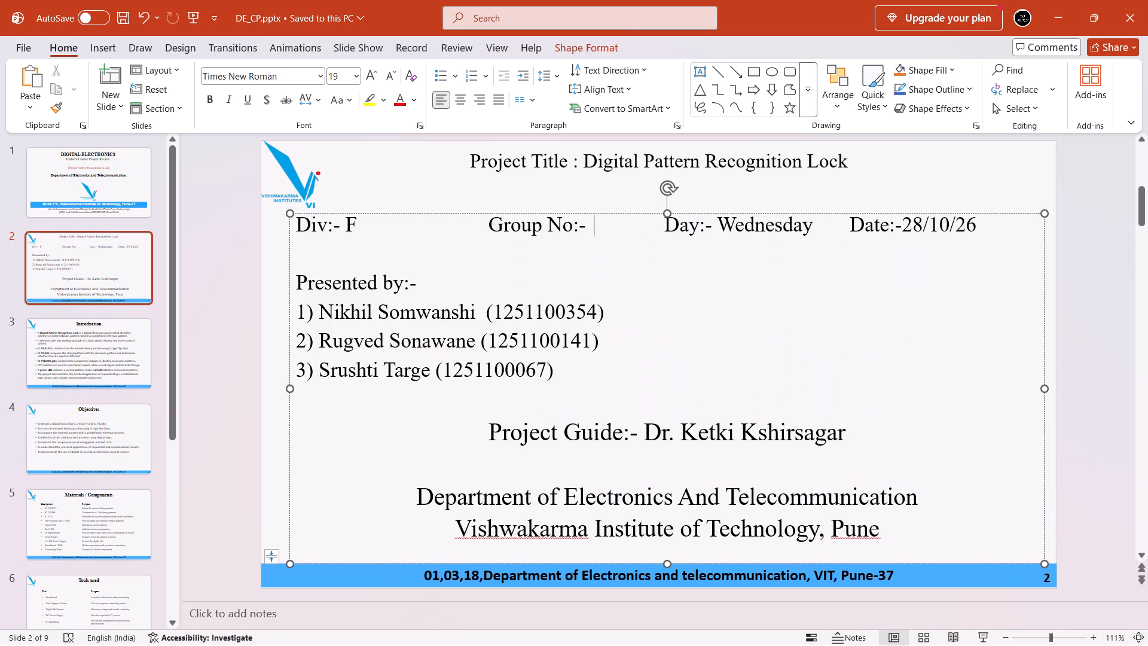
text(18)
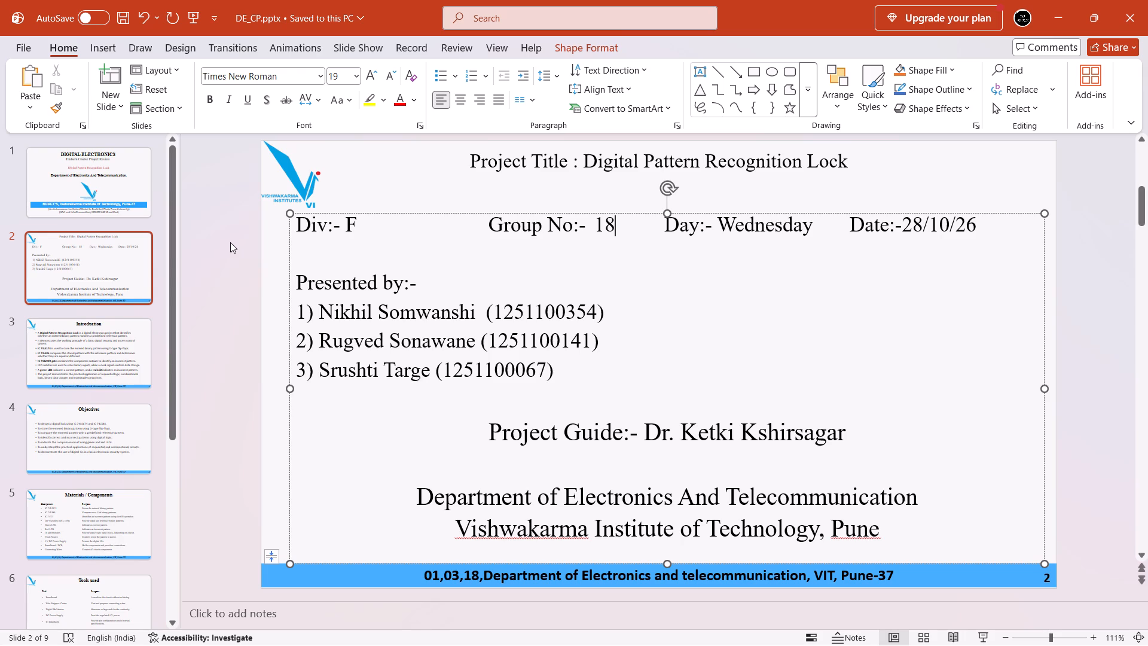
click(222, 255)
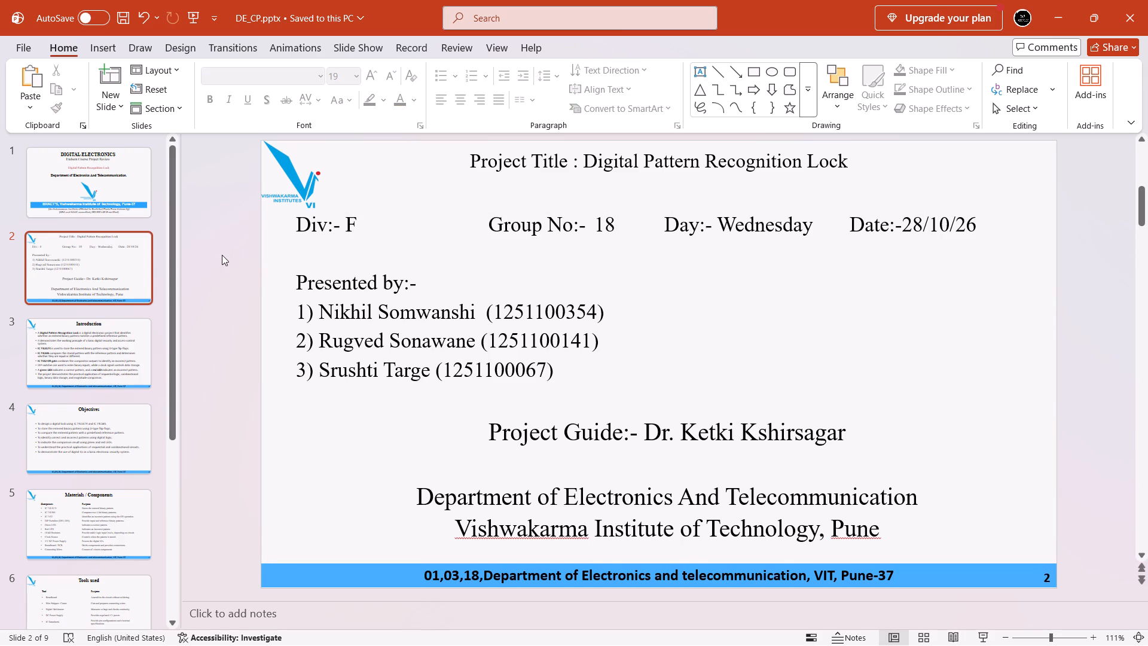
Look through the whole presentation up to the Thank You slide and return to the title slide.
key(Down)
key(Down)
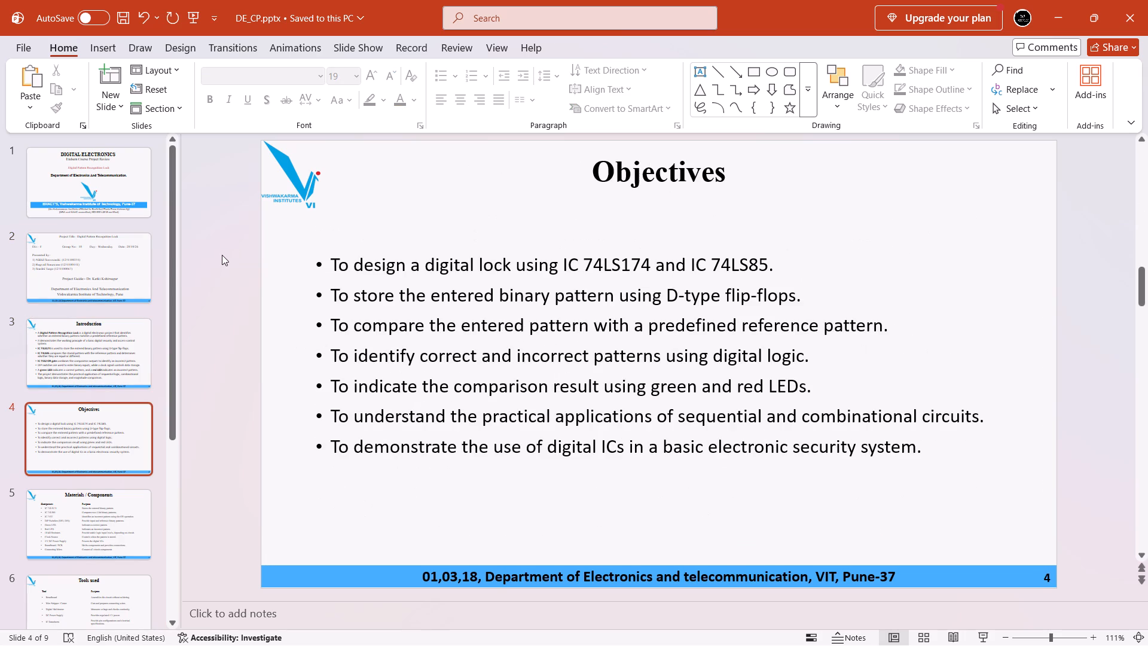
key(Down)
key(Down)
key(Down)
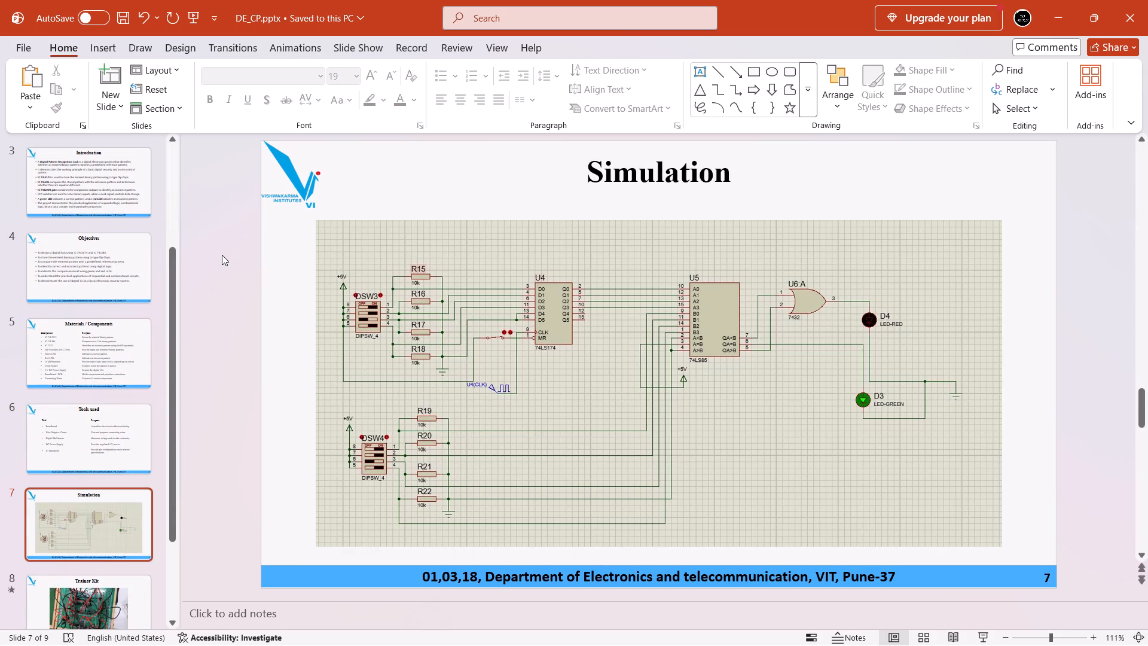
key(Down)
key(Down)
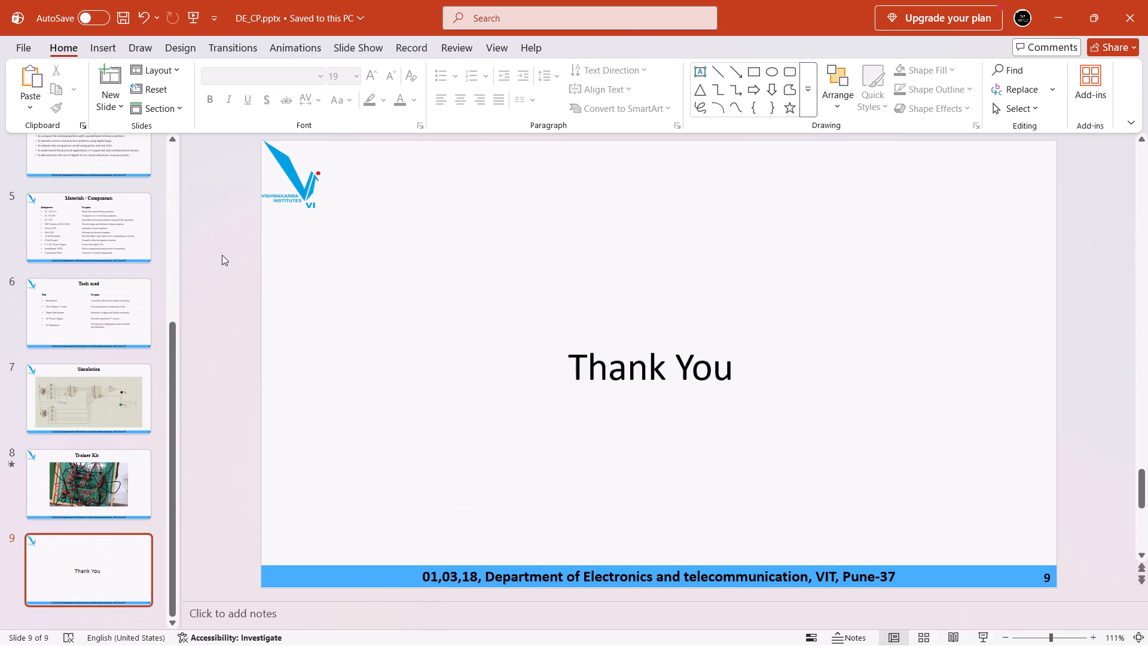
key(Up)
key(Up)
key(Up)
key(Up)
key(Up)
key(Up)
key(Up)
key(Up)
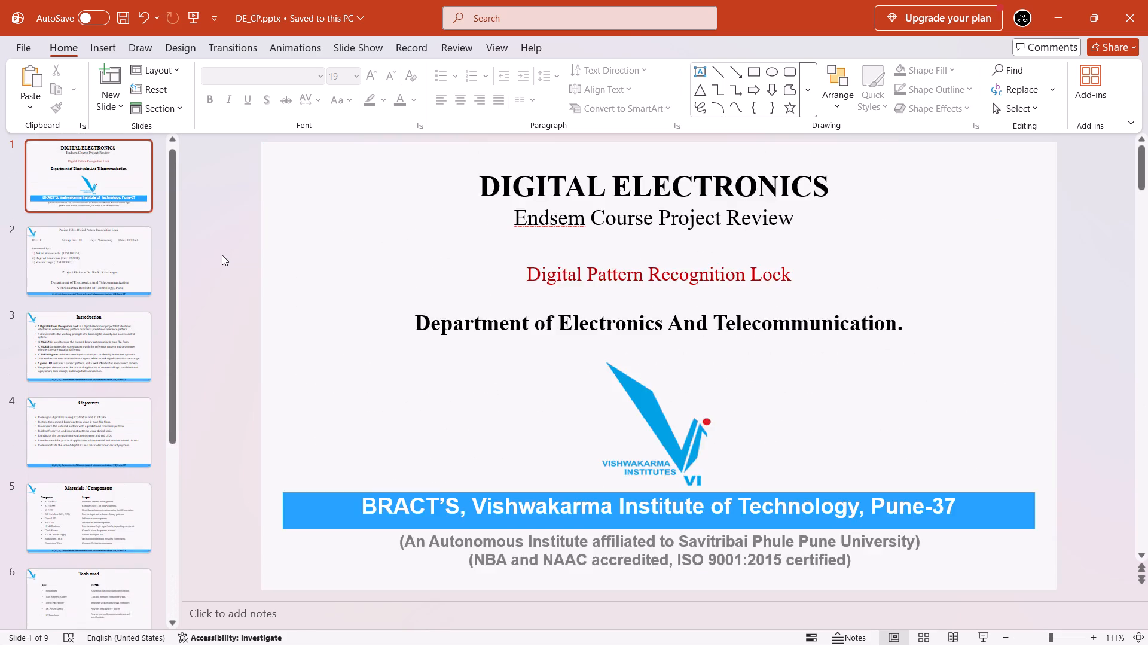
Review the presentation's content again, examining the Introduction, Objectives, Materials / Components, Tools used, Simulation and Trainer Kit slides.
key(Down)
key(Down)
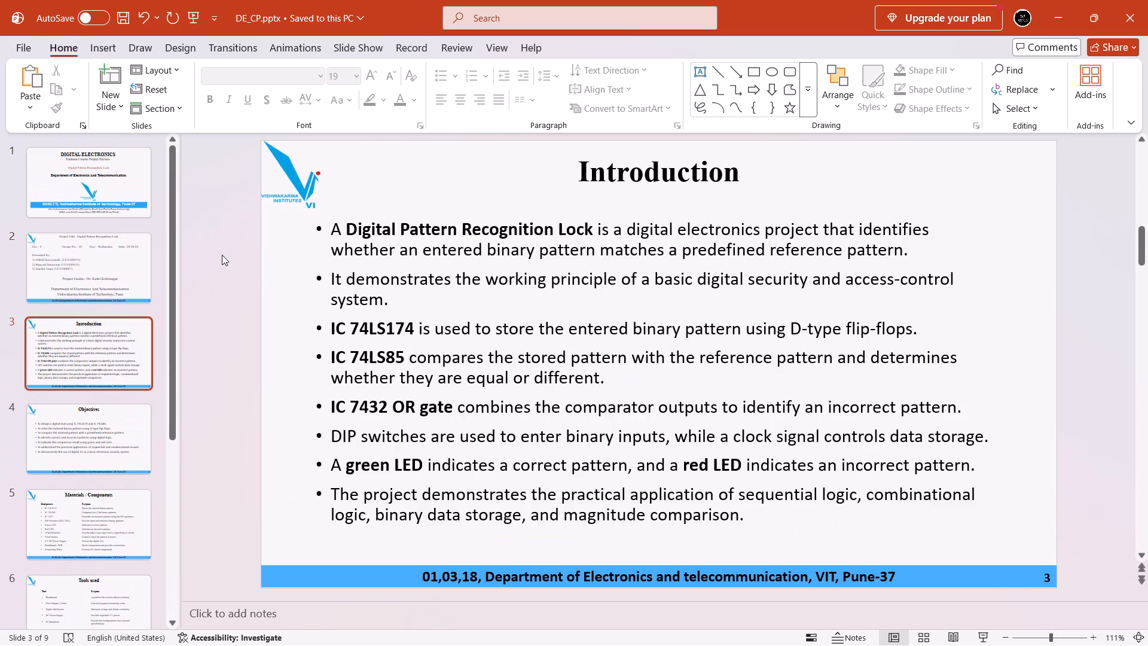
key(Down)
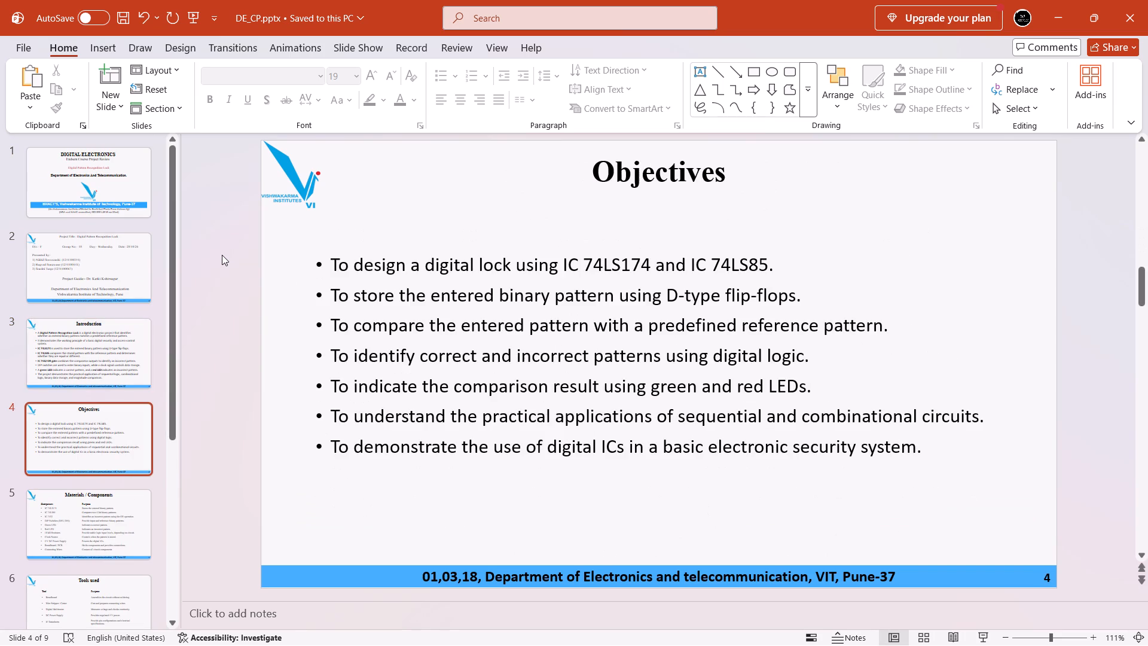
key(Down)
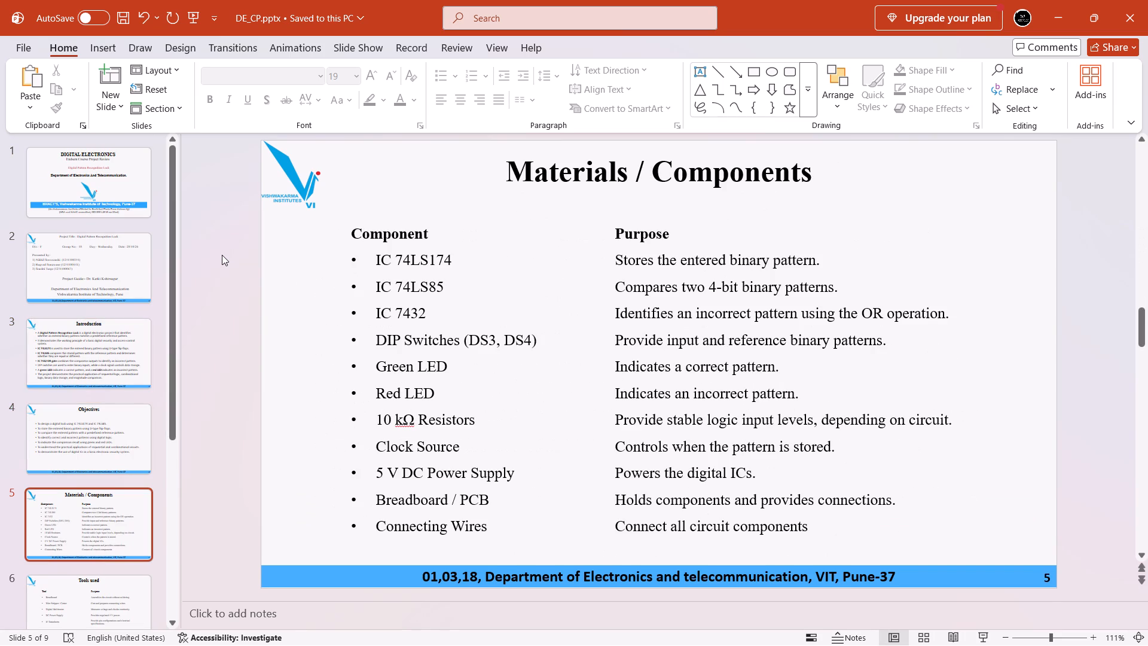
scroll(222, 255, down, 3)
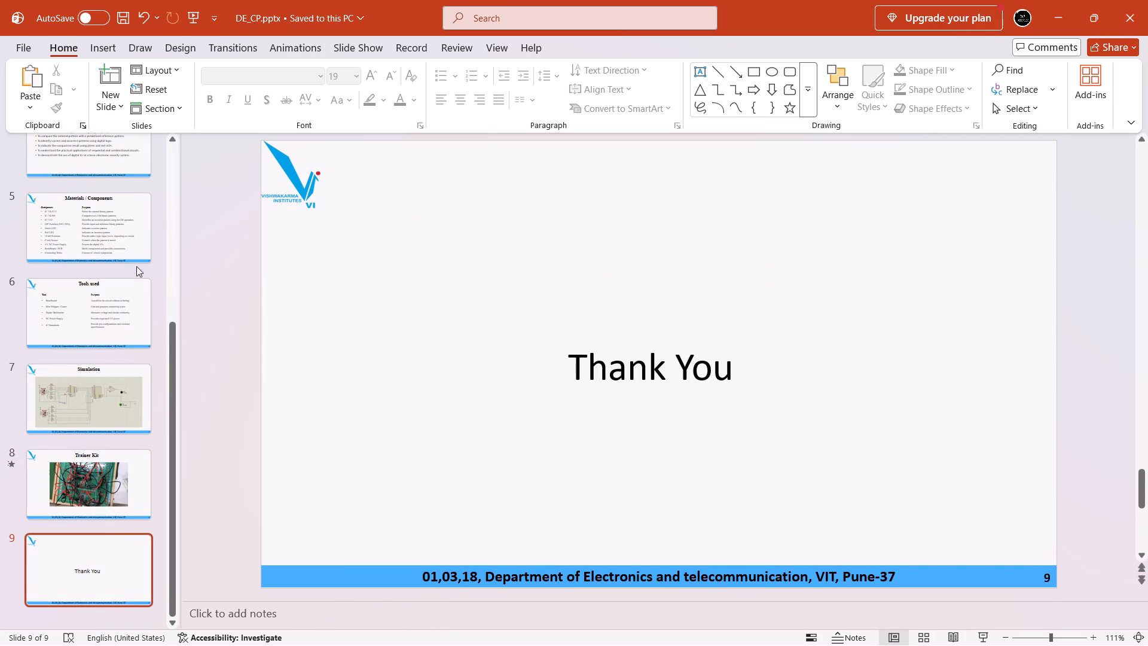
click(124, 403)
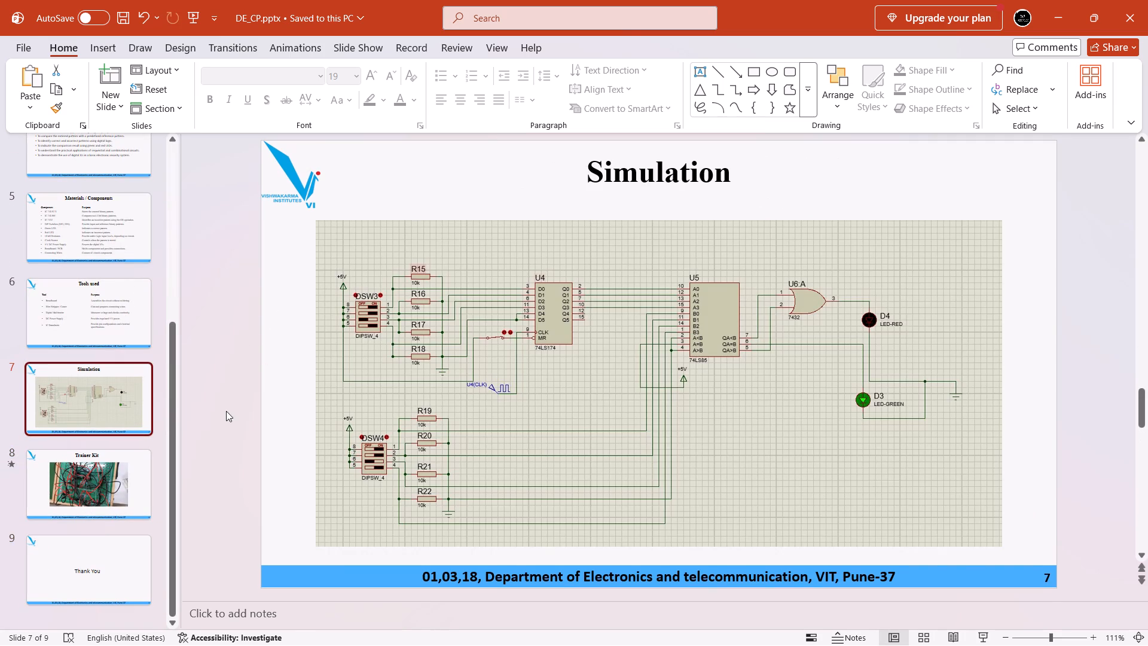
click(126, 470)
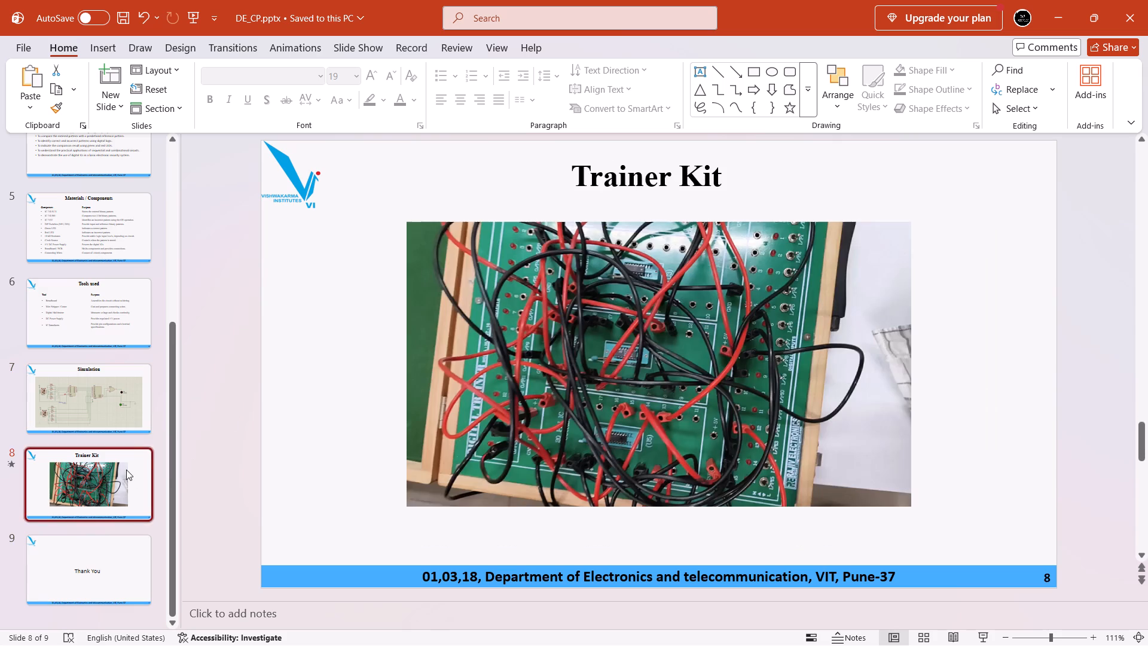
click(73, 383)
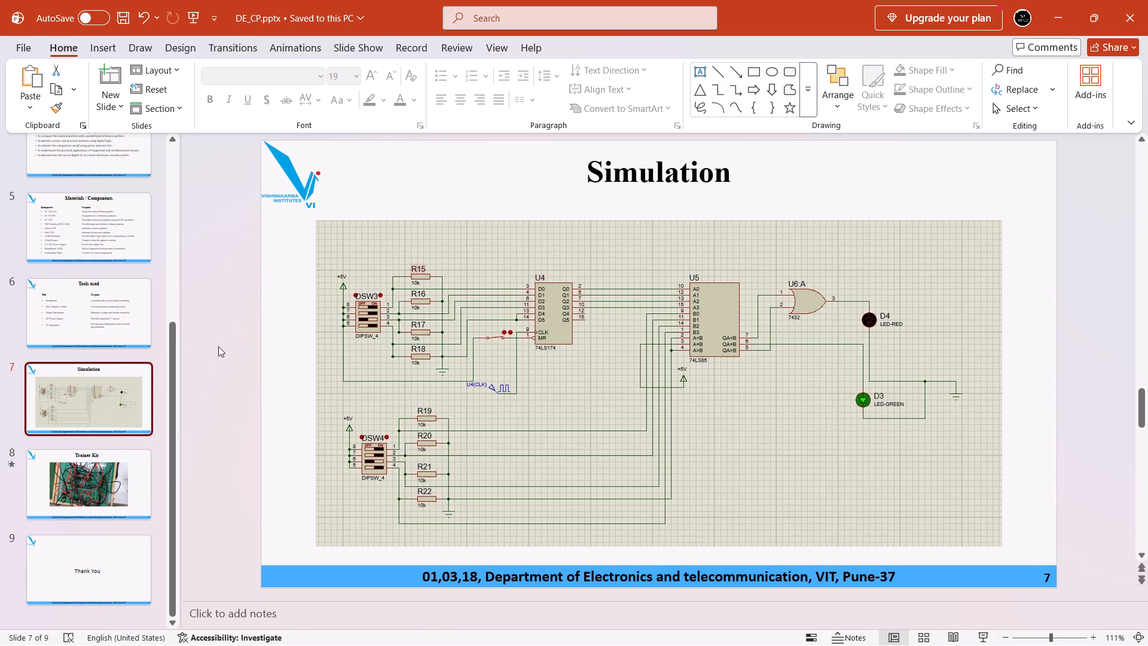
scroll(133, 350, up, 12)
click(239, 313)
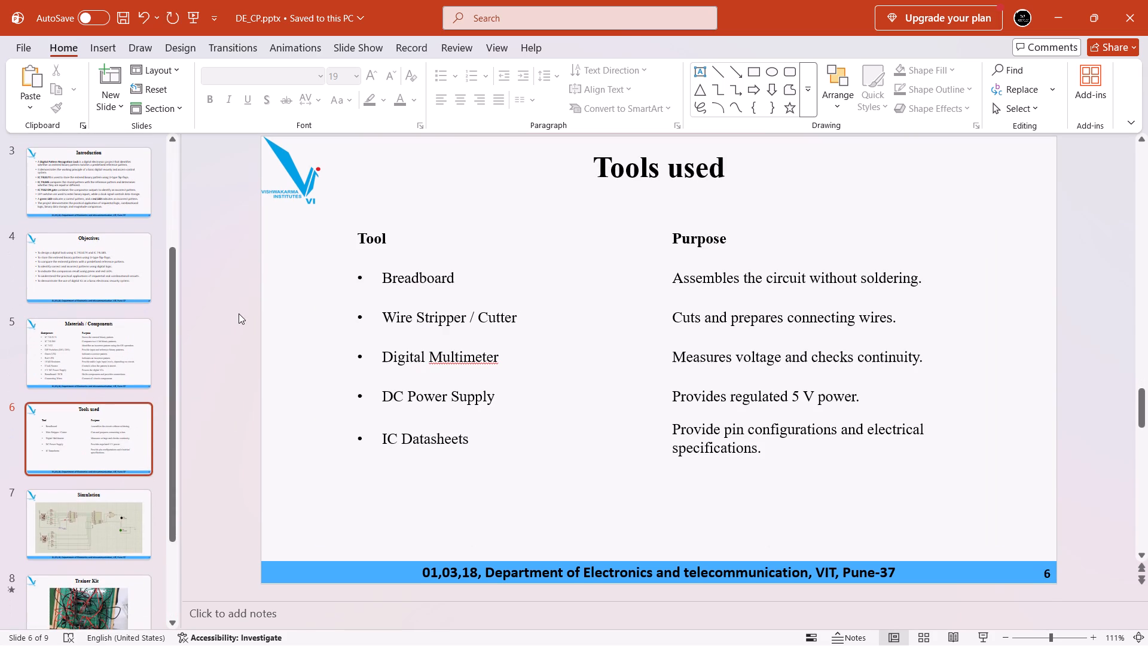
scroll(32, 300, up, 11)
click(131, 157)
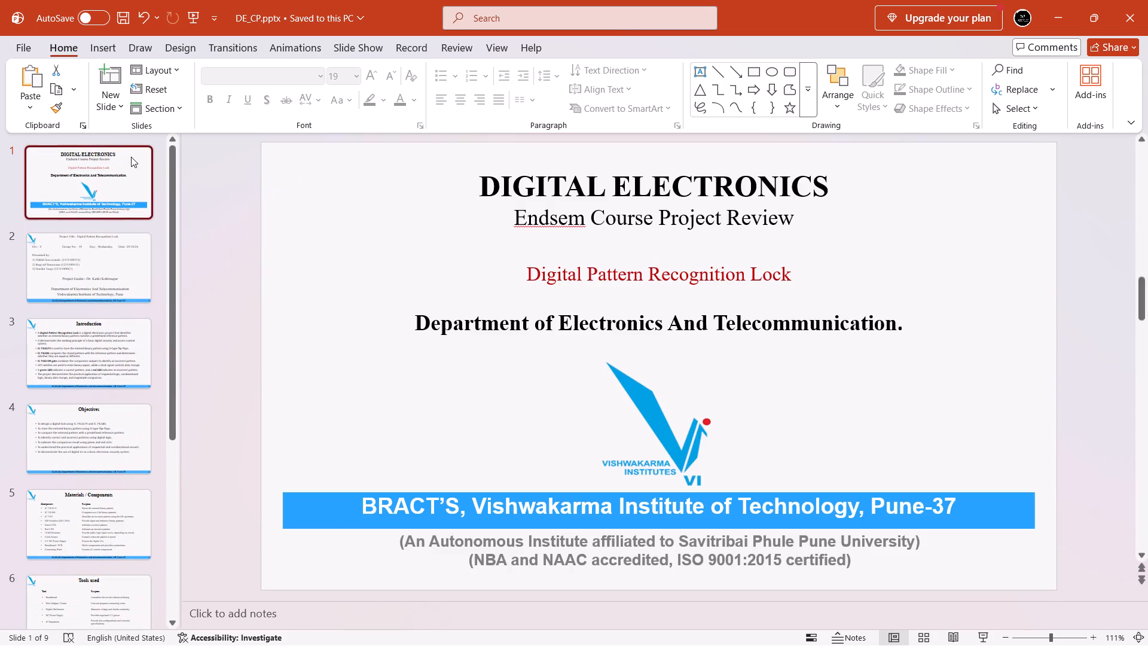
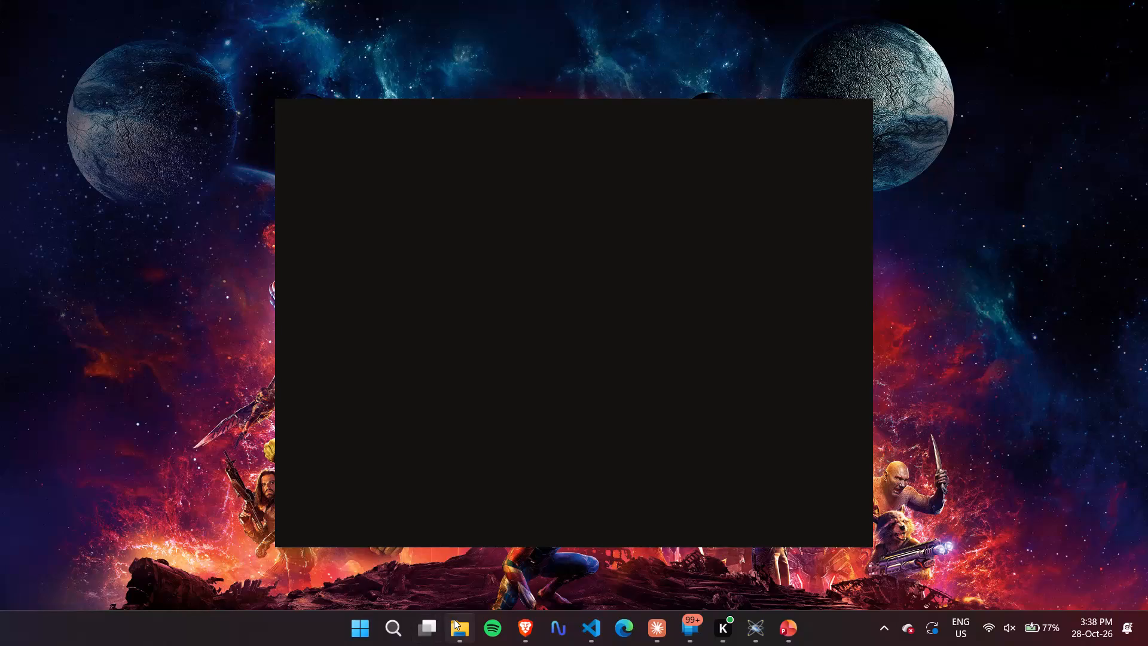
Switch to File Explorer and bring up the Downloads folder containing the report and presentation files.
click(454, 619)
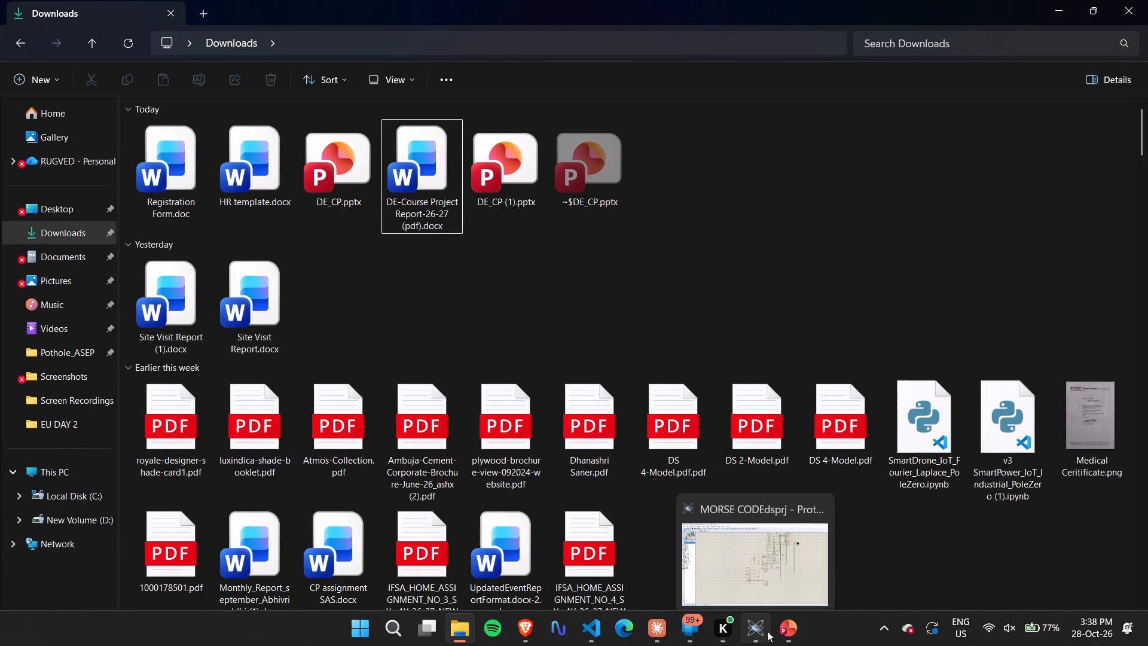
click(828, 270)
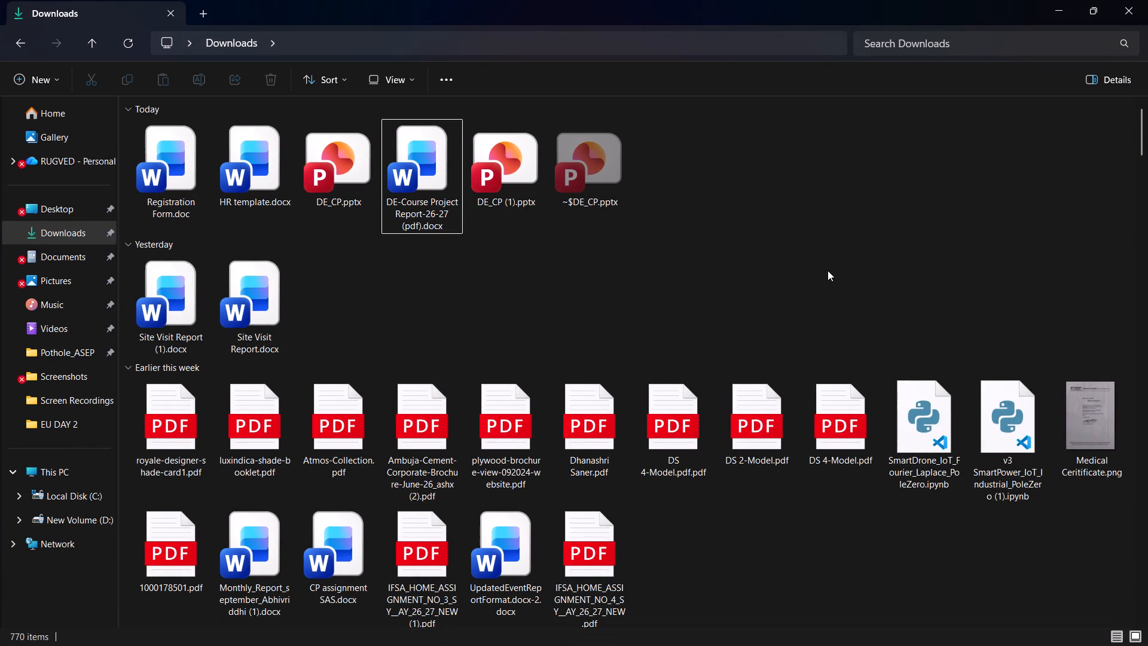
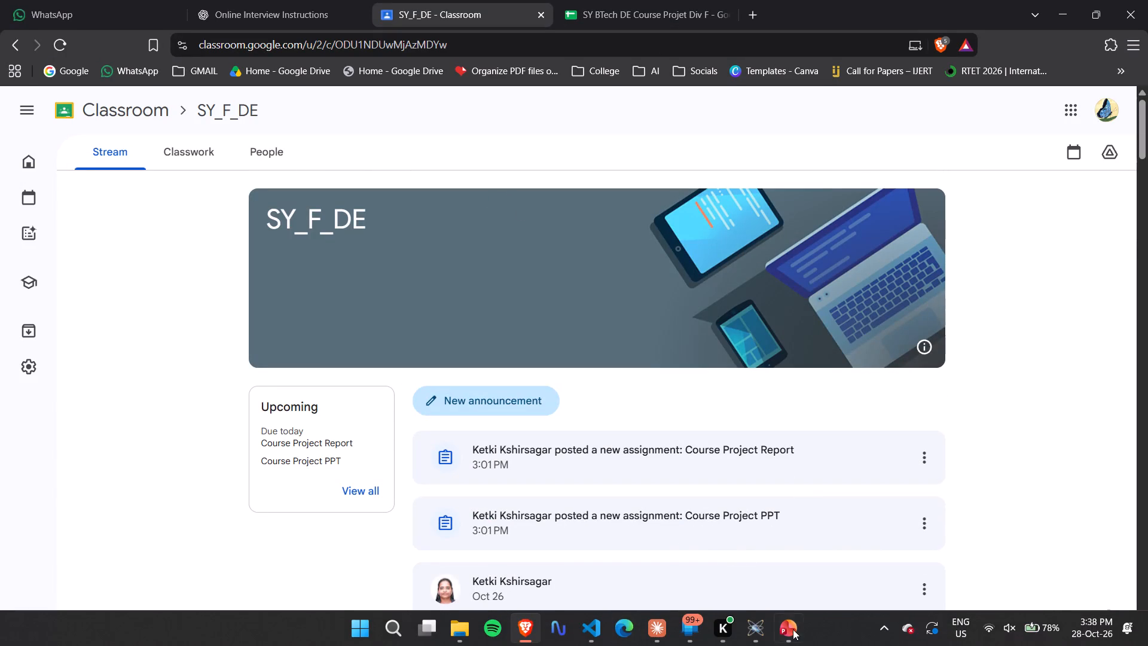
Switch to the DE_CP presentation in PowerPoint and look through its slides from the title slide to the closing slide.
click(784, 630)
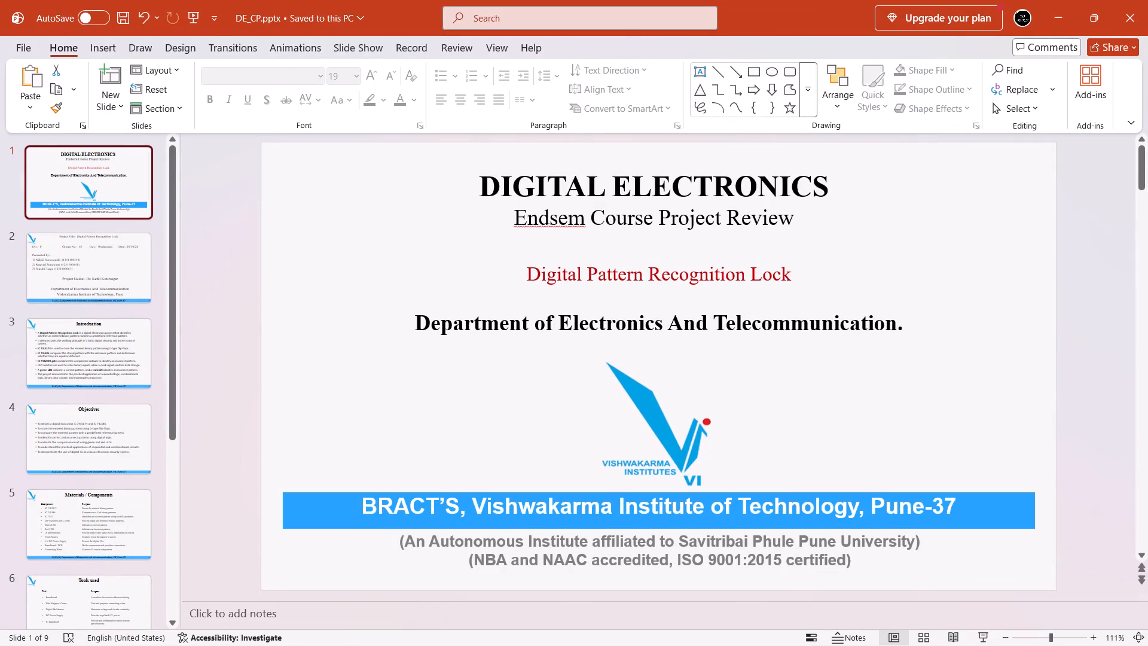
key(Down)
key(Down)
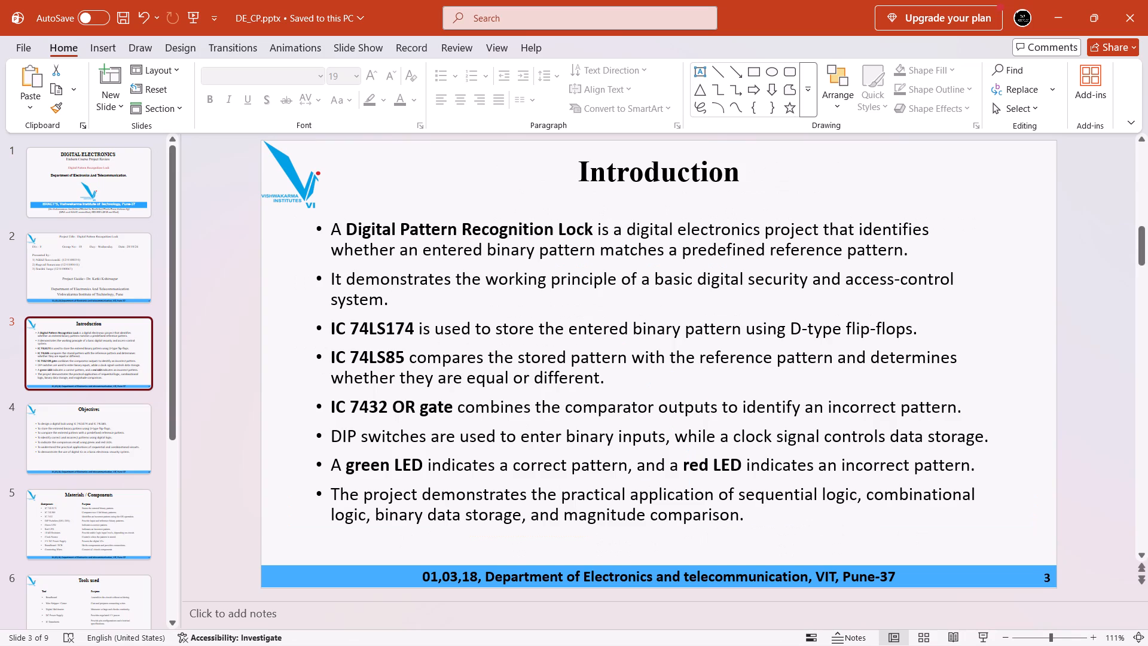
key(Down)
key(Down)
key(Down)
key(Down)
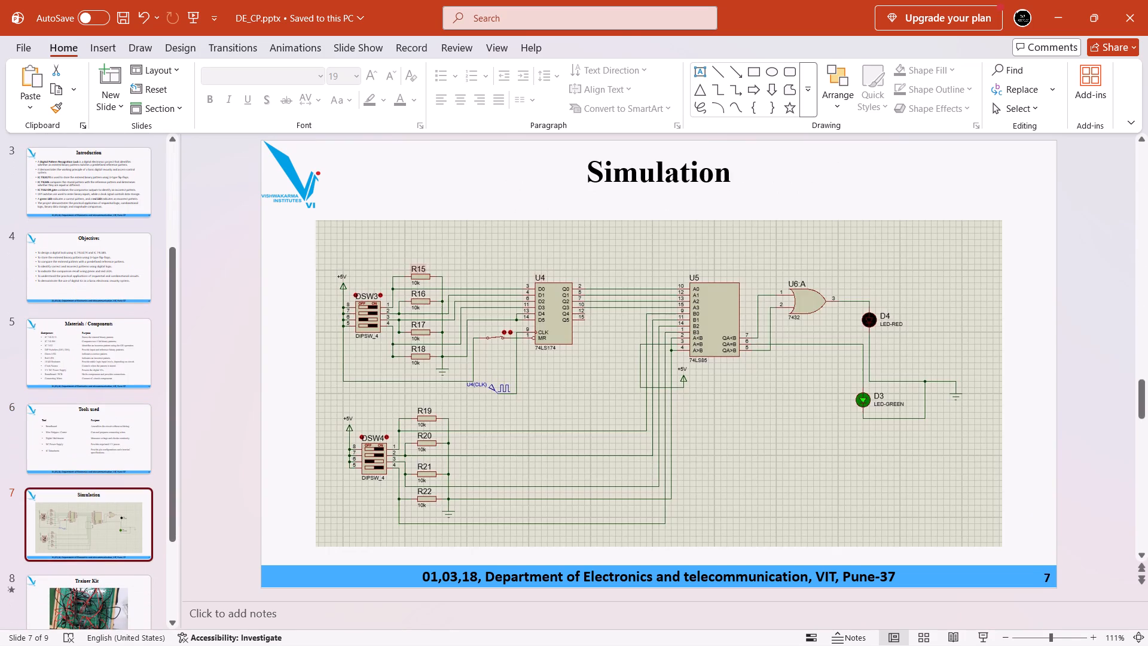
key(Down)
key(Down)
key(Down)
key(Up)
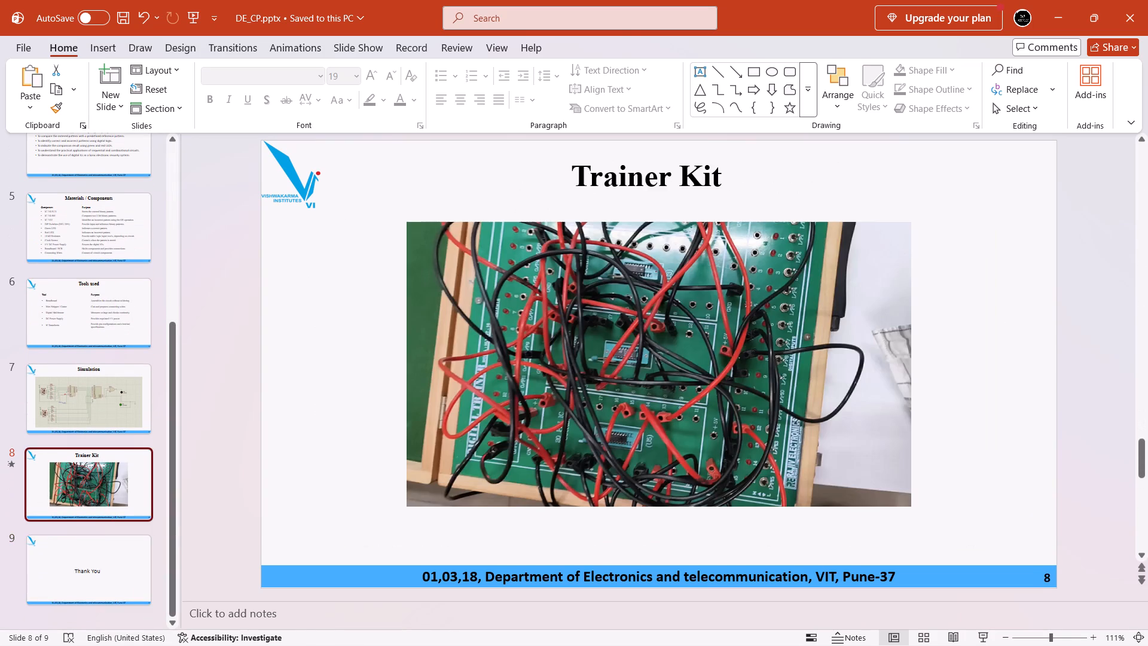
key(Down)
key(Up)
Duplicate the Trainer Kit slide.
key(ctrl+d)
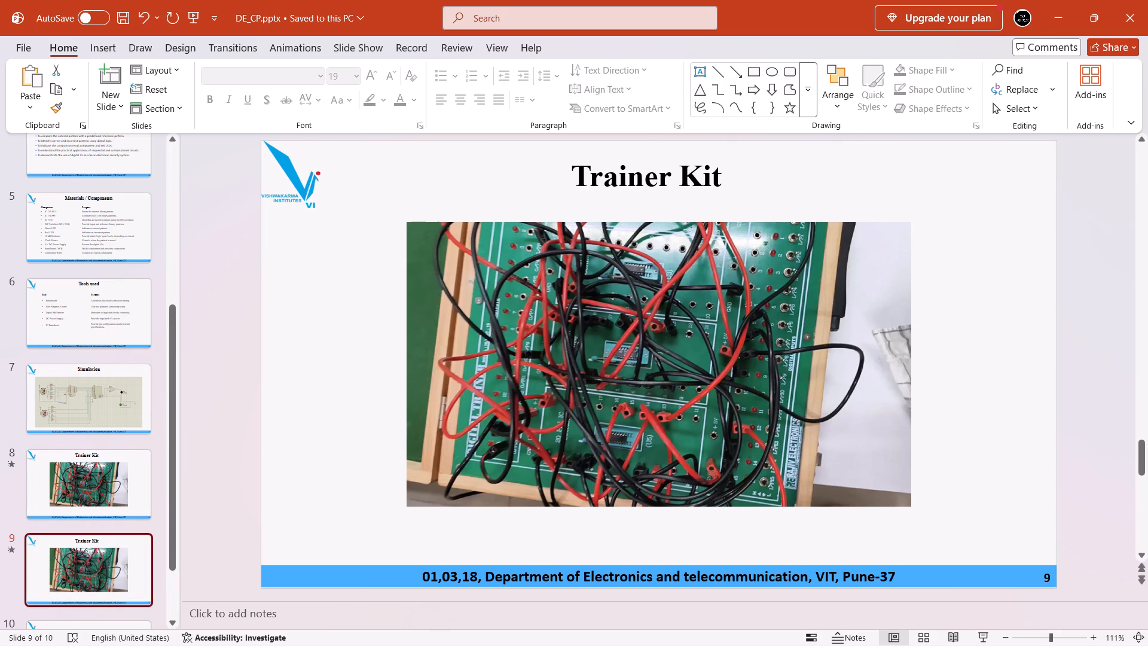
Replace the title of the duplicated slide 9 with "Bread Board".
triple_click(706, 176)
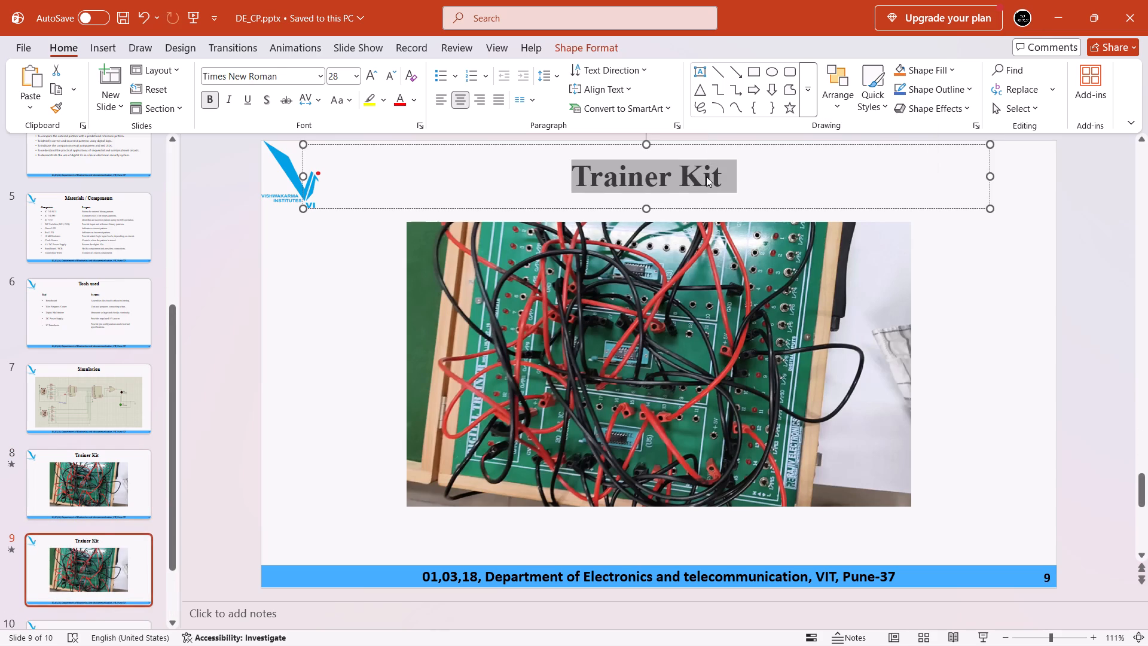
text(Bread Baord)
key(BackSpace)
key(BackSpace)
key(BackSpace)
key(BackSpace)
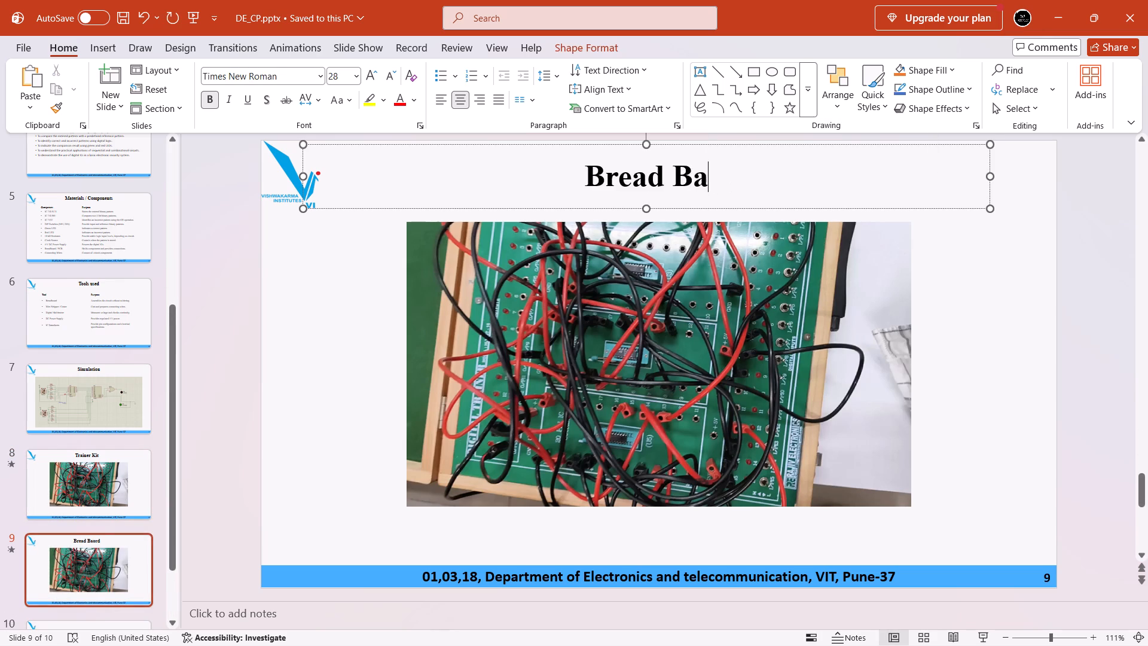
text(oard)
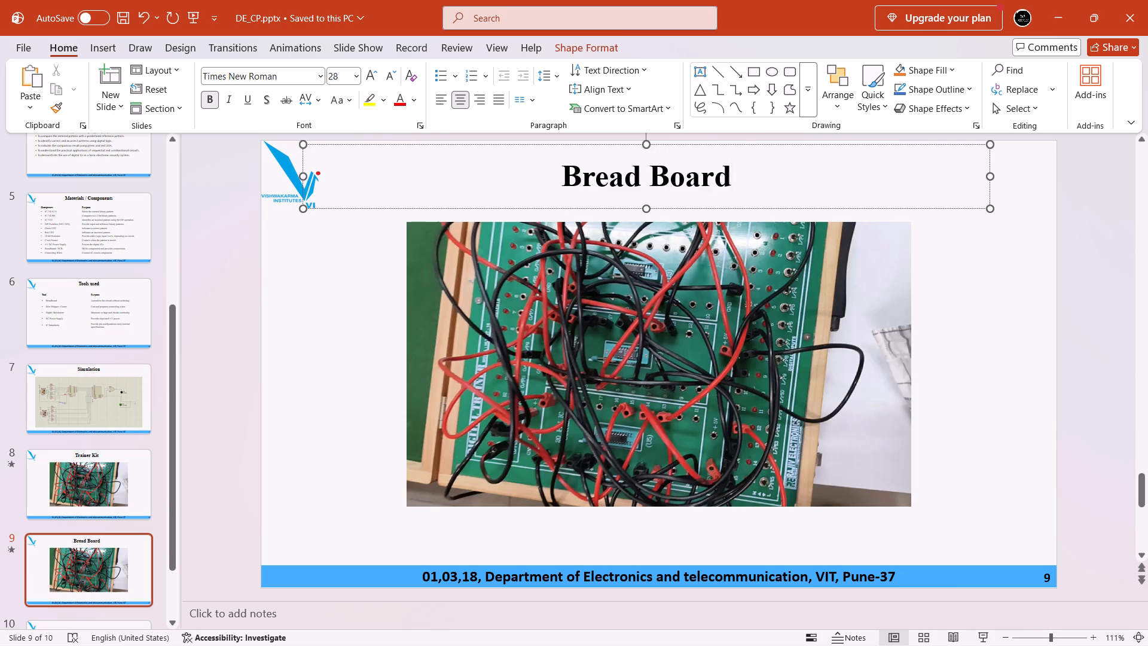
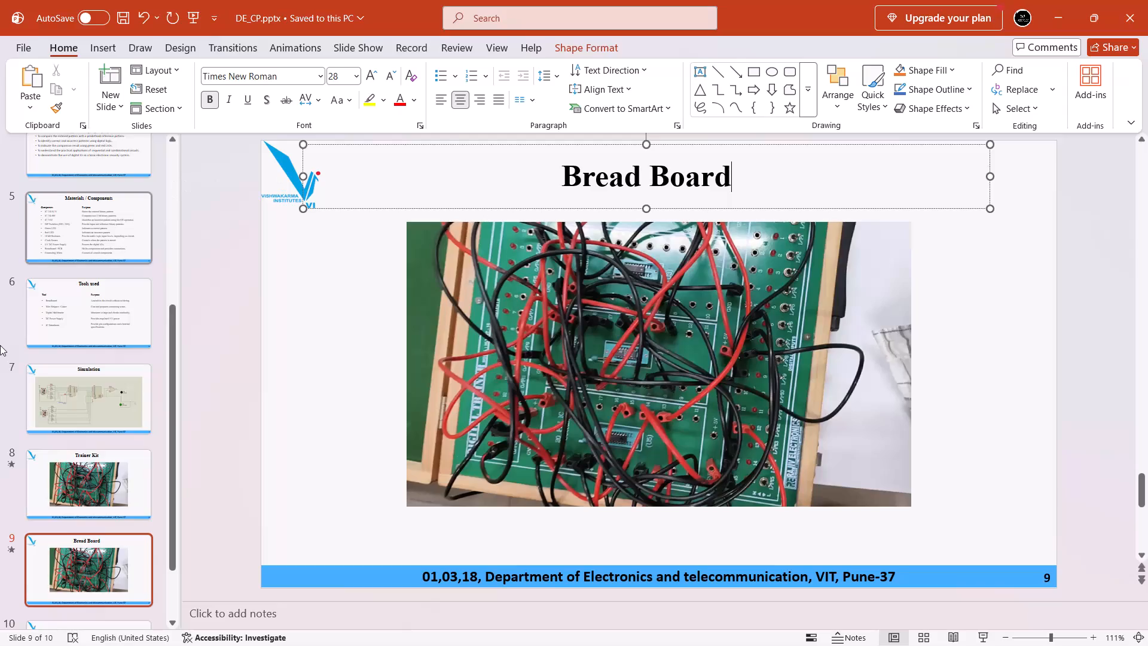
Look over the Objectives slide and the Materials / Components slide of the presentation.
scroll(0, 345, up, 1)
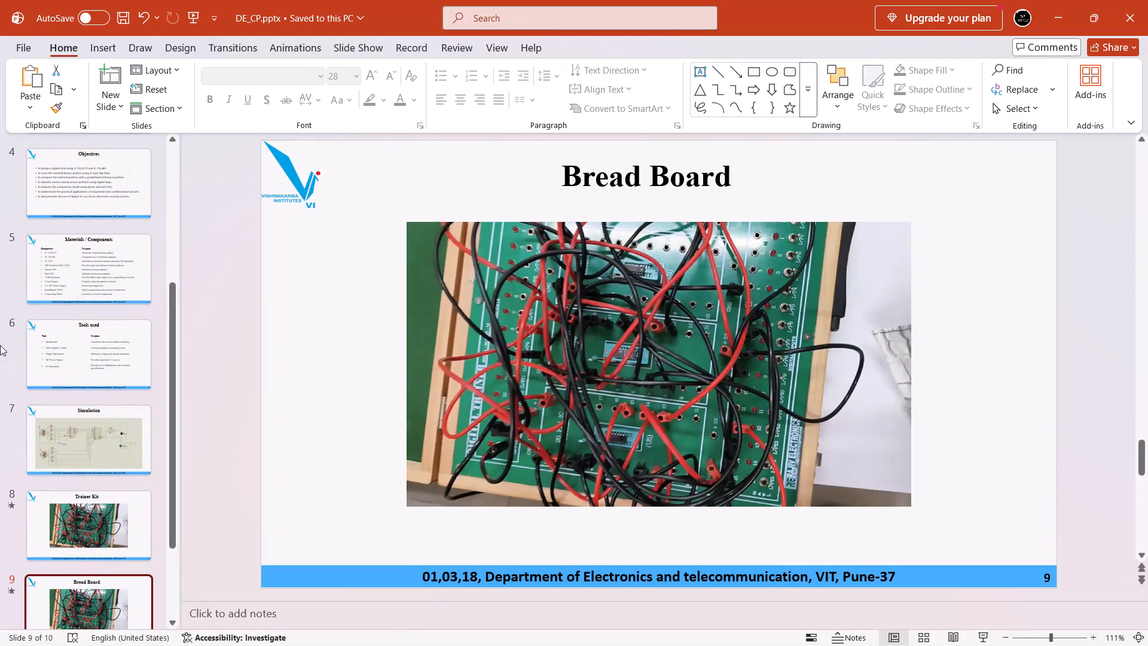
click(85, 175)
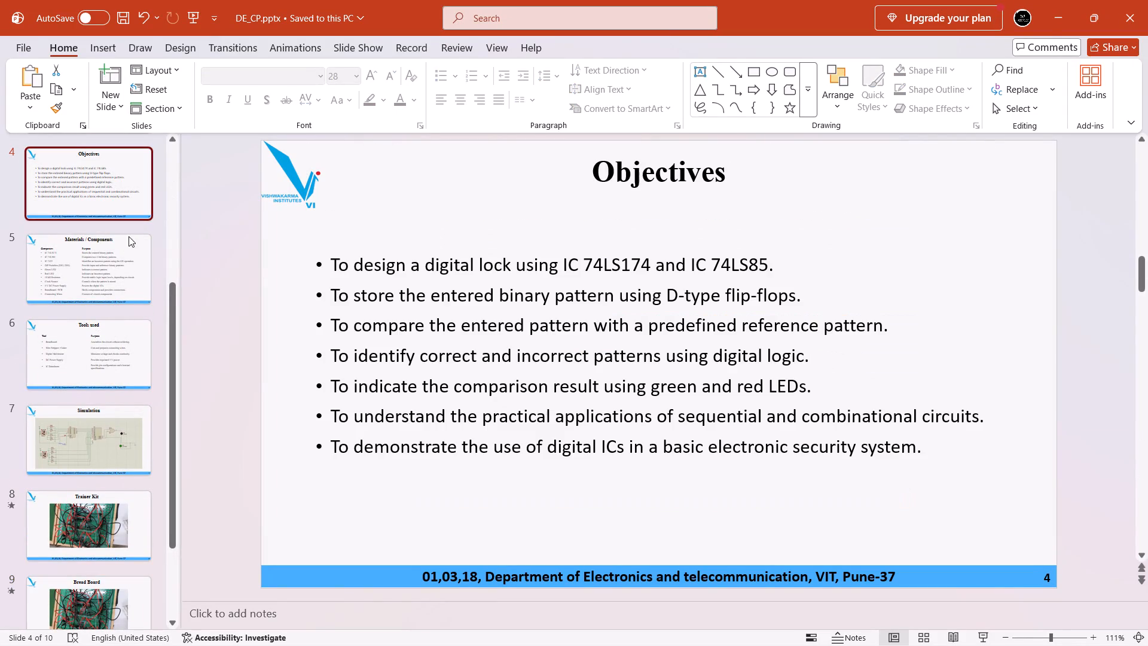
click(124, 252)
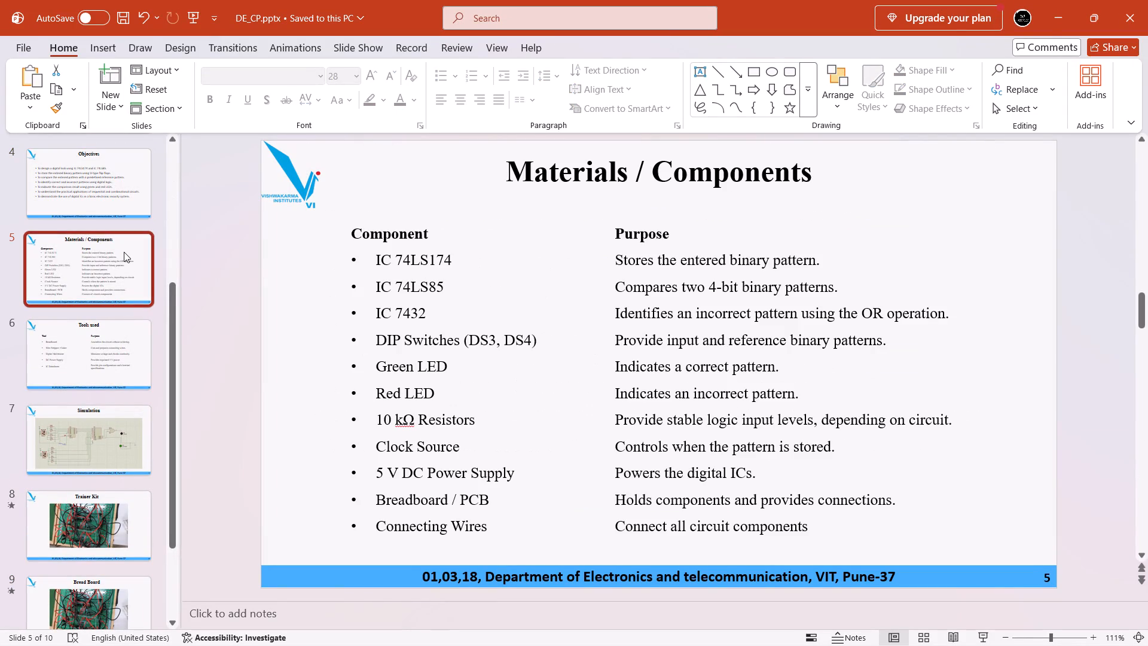
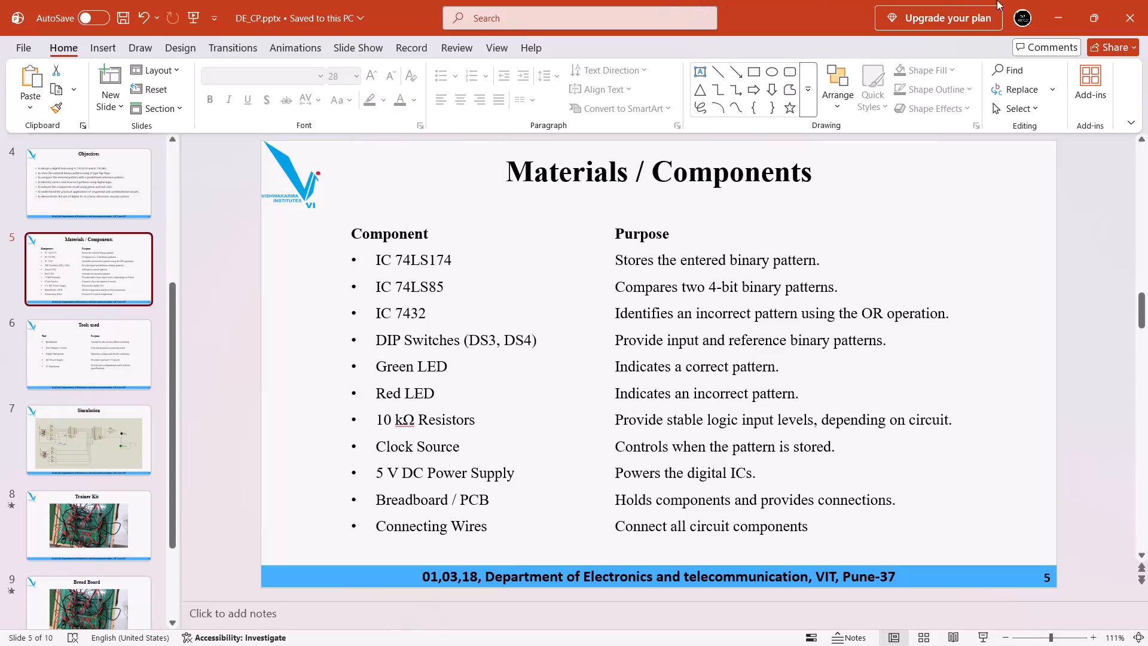
Save the DE_CP presentation and minimize it to return to the SY_F_DE Classroom page in the browser.
key(ctrl+s)
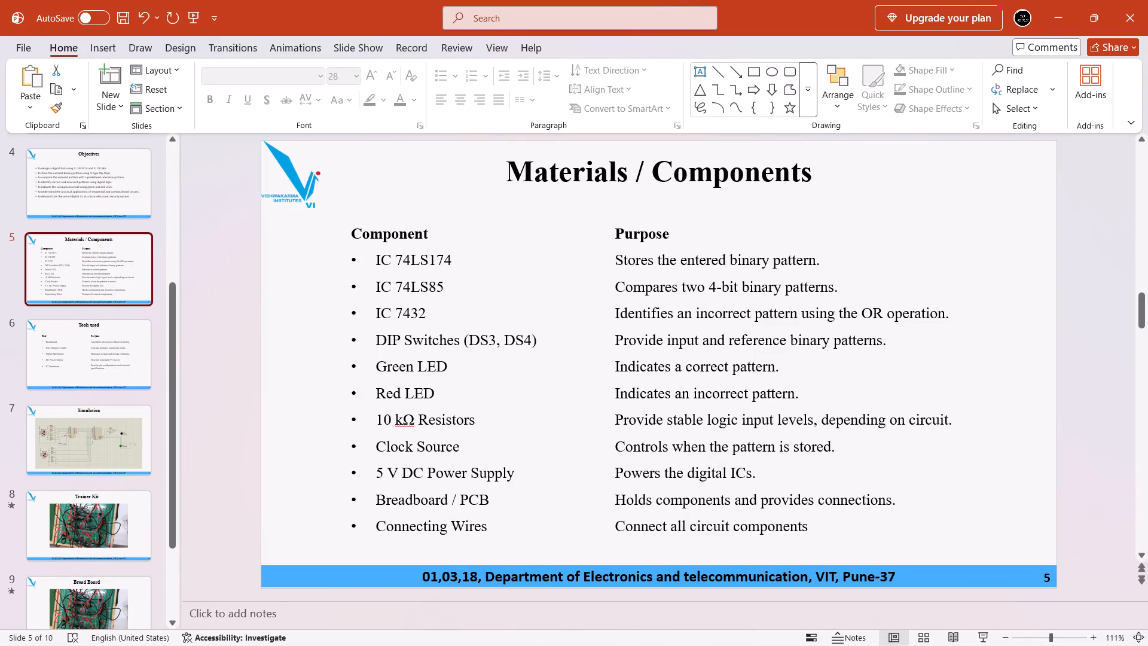
click(1052, 0)
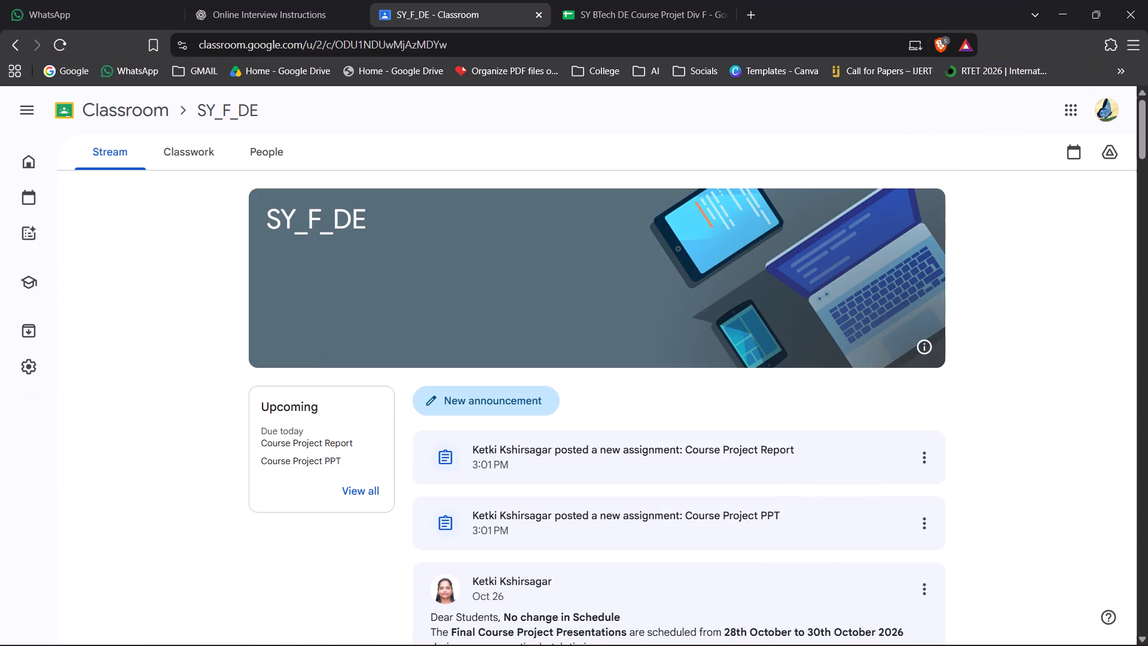
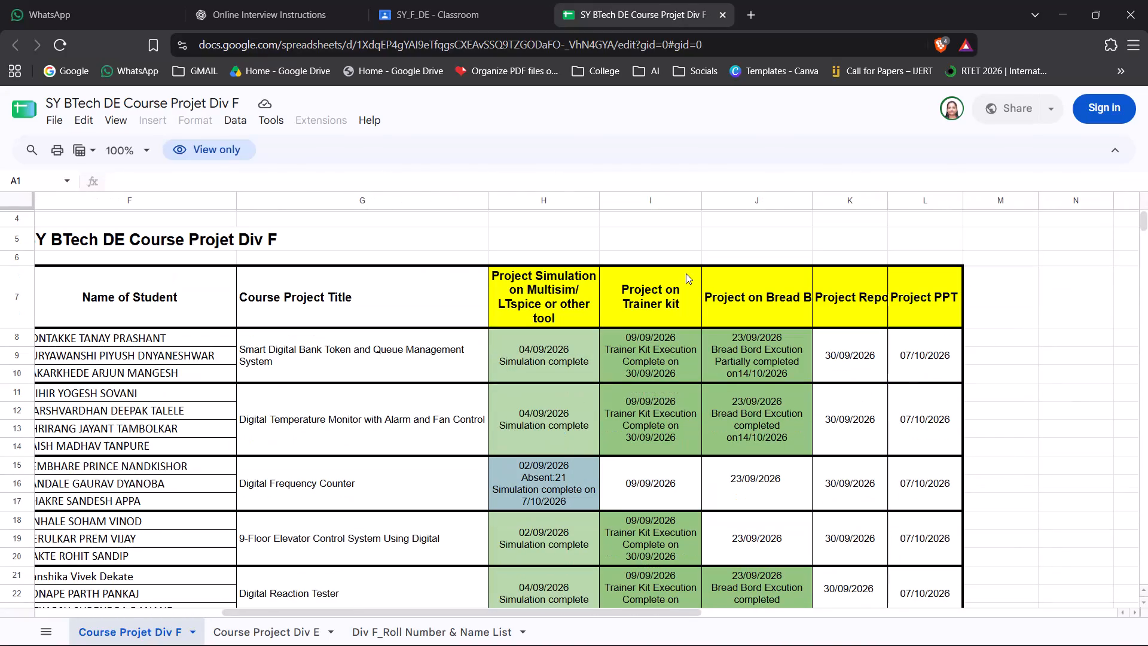
Look down the Course Projet Div F sheet in the browser, examining the groups' project titles and their simulation and trainer kit entries.
scroll(686, 273, down, 4)
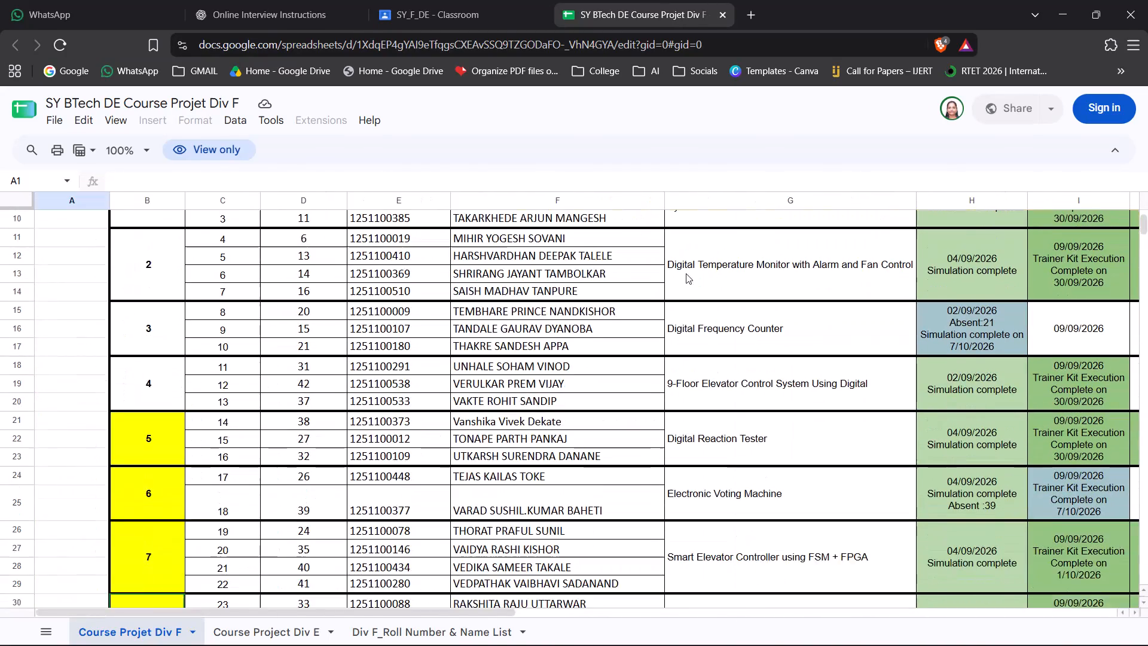
scroll(686, 273, down, 3)
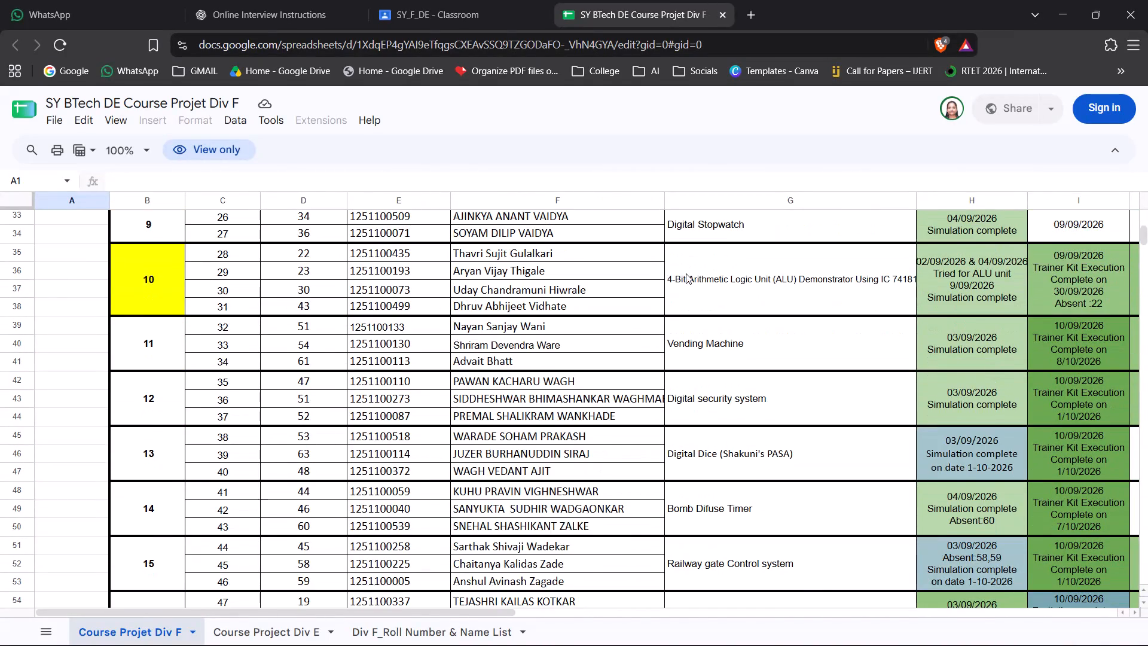
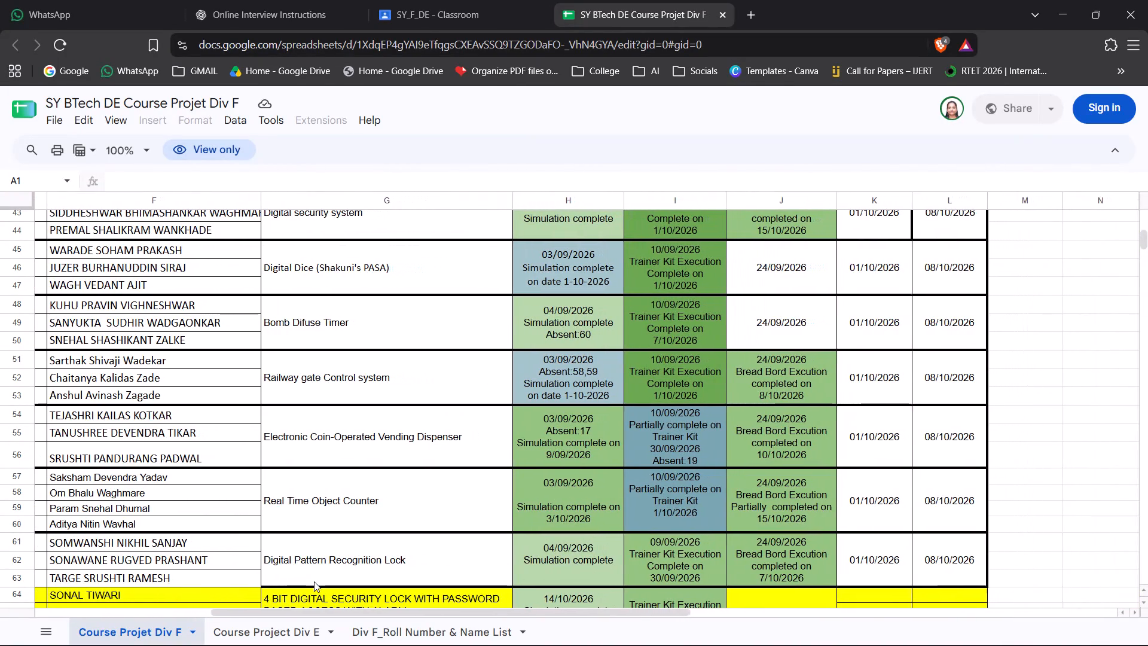
Look through the Course Projet Div F sheet, examining the groups, roll numbers, project titles and their simulation and trainer kit status.
scroll(314, 581, right, 4)
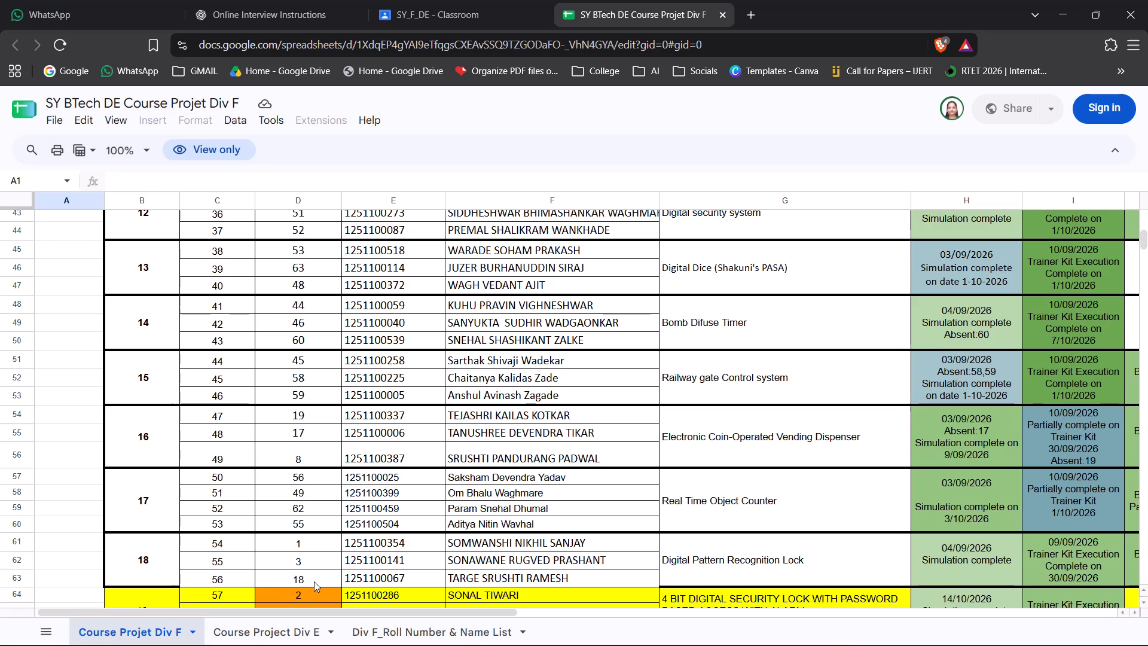
scroll(314, 581, down, 1)
scroll(314, 581, up, 2)
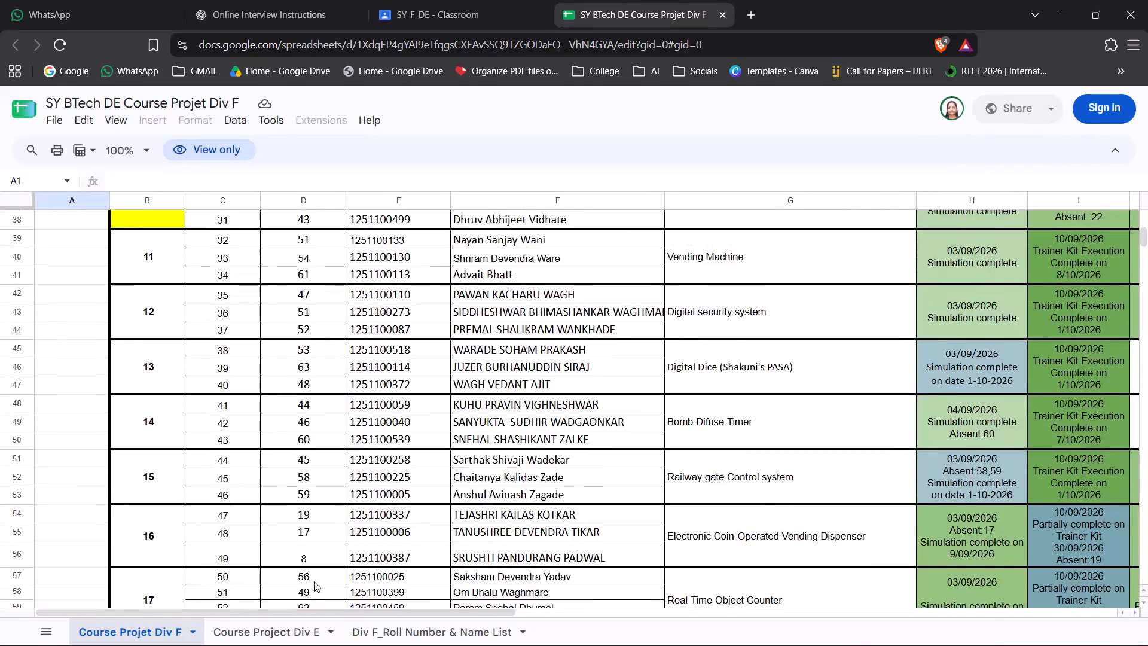
scroll(314, 581, down, 6)
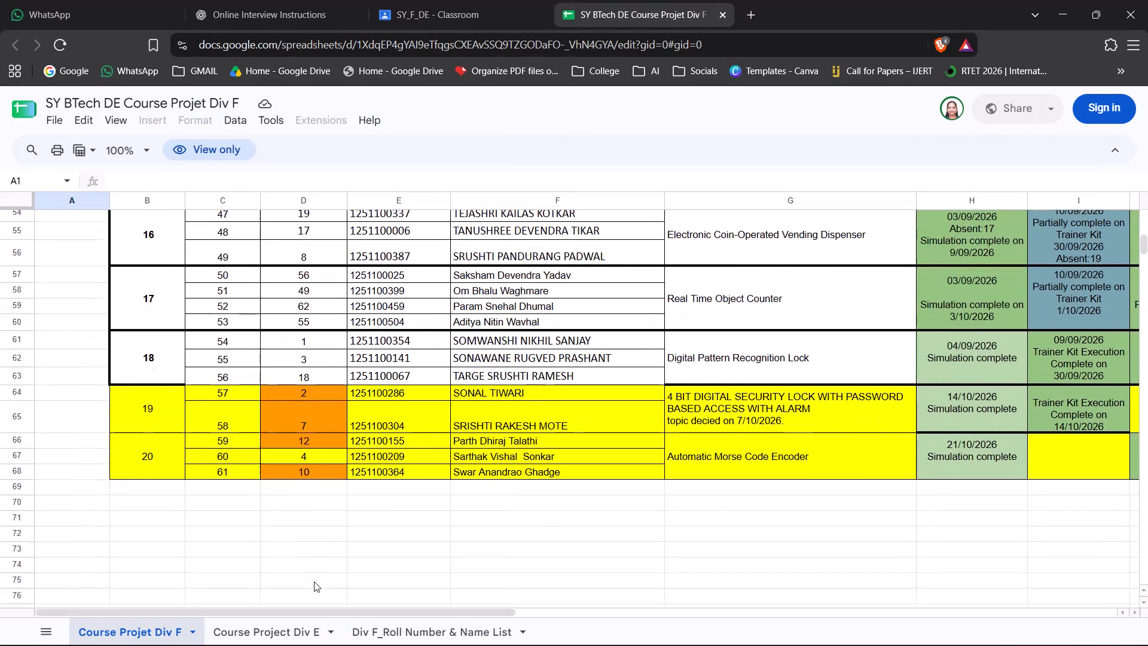
scroll(314, 581, up, 7)
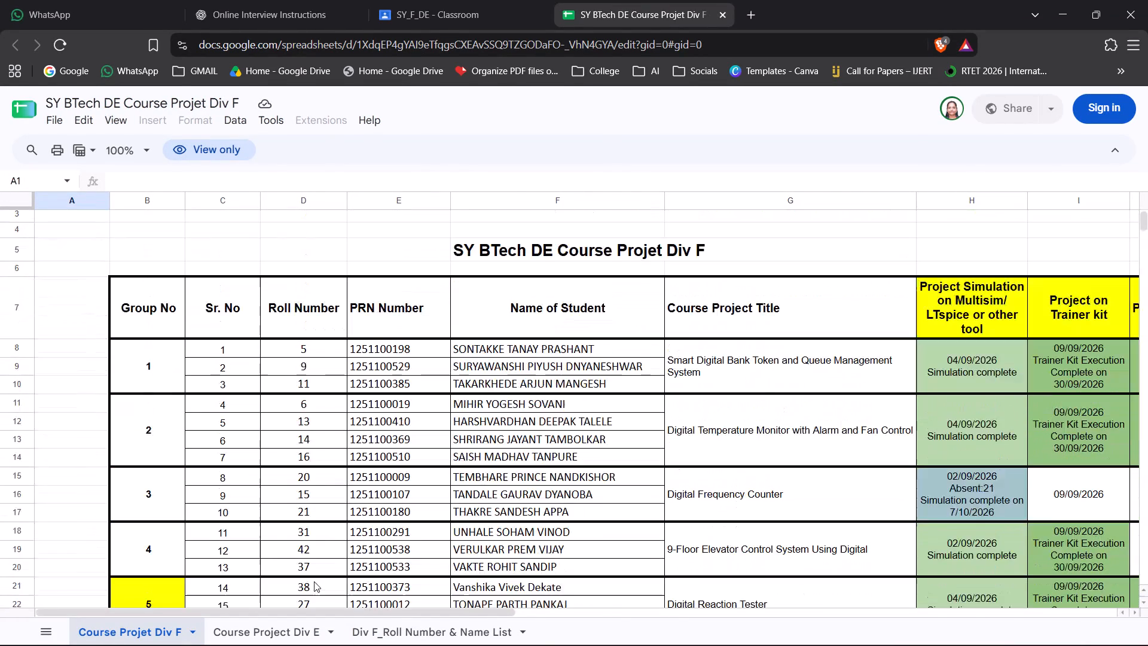
scroll(418, 478, down, 2)
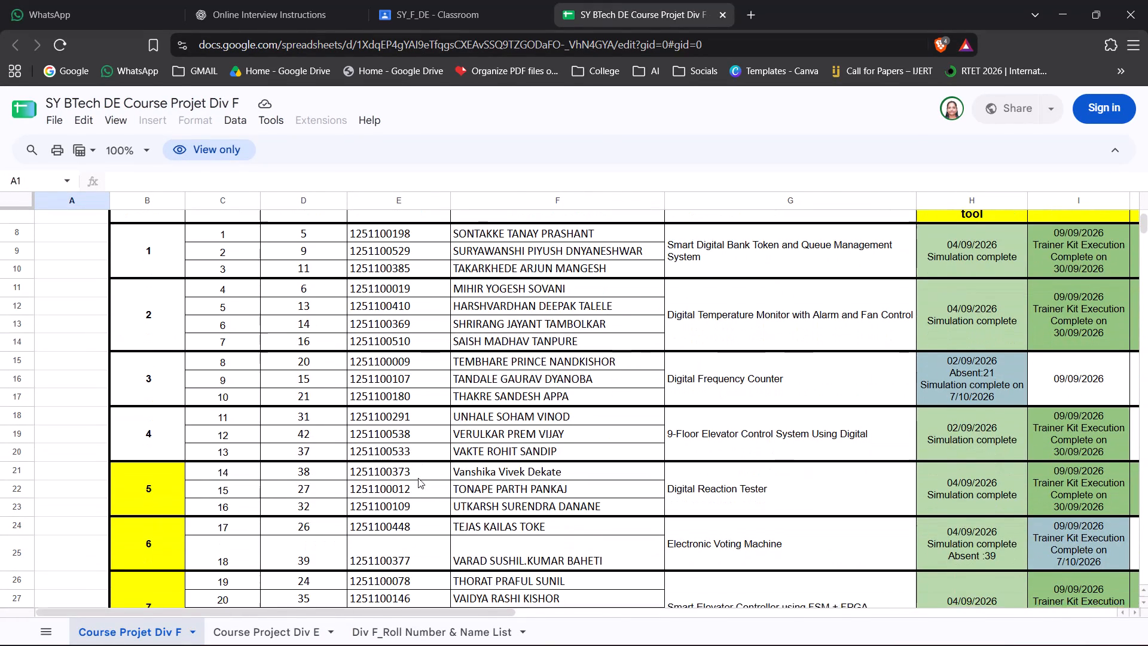
scroll(418, 478, down, 2)
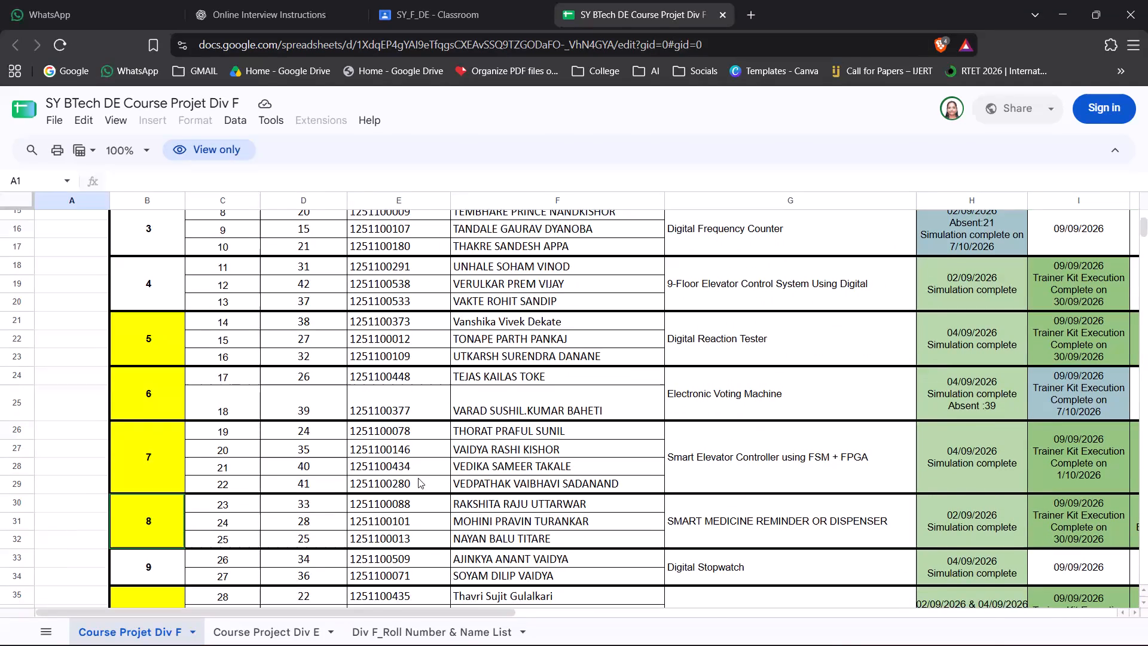
scroll(418, 478, down, 1)
scroll(418, 478, up, 3)
scroll(418, 478, down, 4)
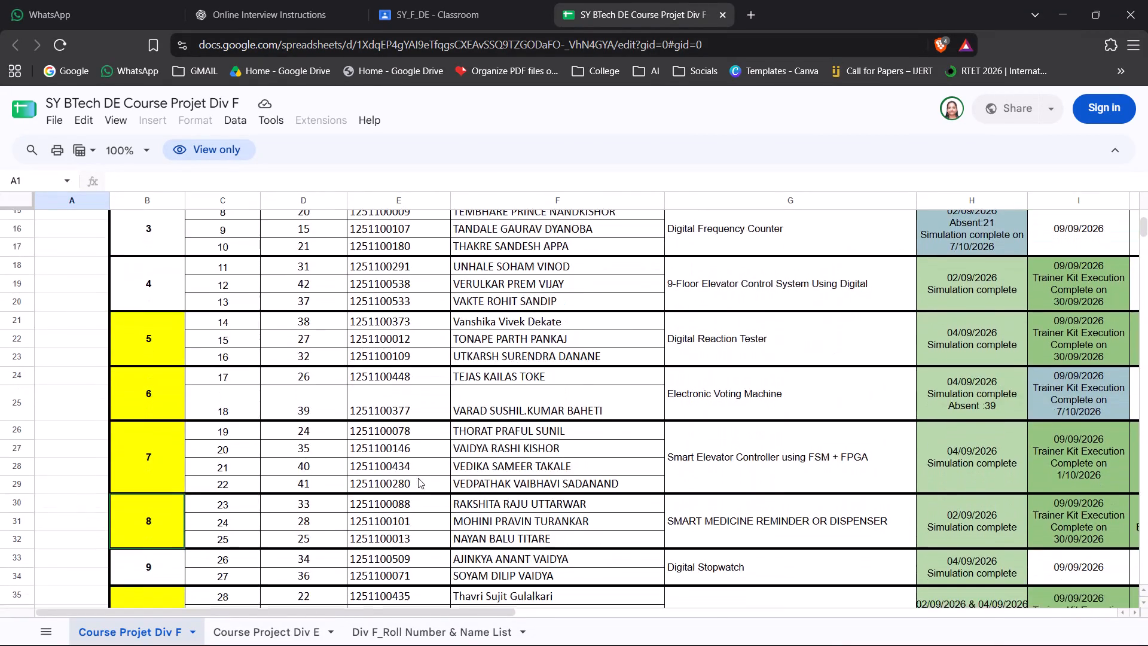
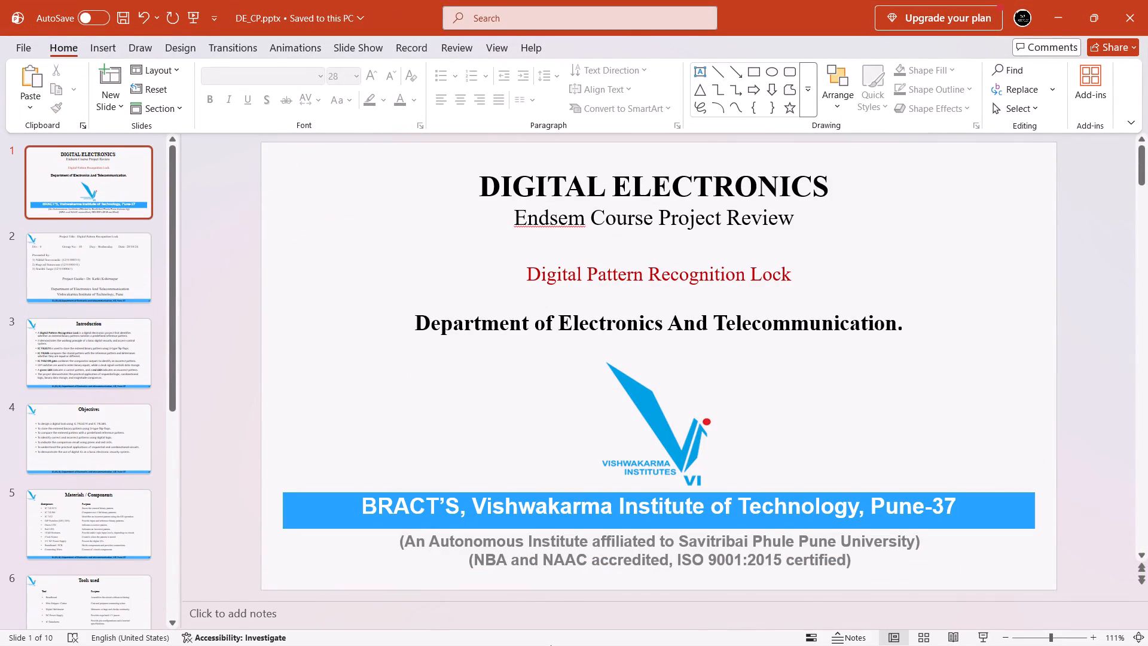
Switch to the Downloads folder in File Explorer, where the course project files are stored.
click(451, 640)
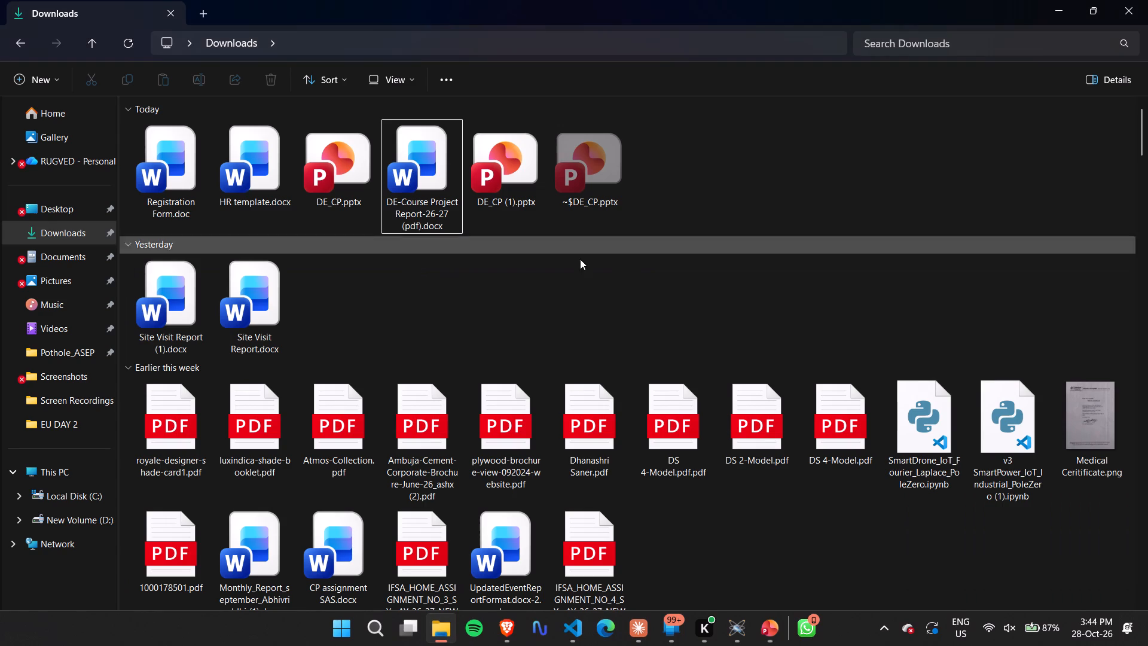
Refresh the file listing of the Downloads folder in File Explorer.
click(539, 272)
key(ctrl+r)
click(1079, 0)
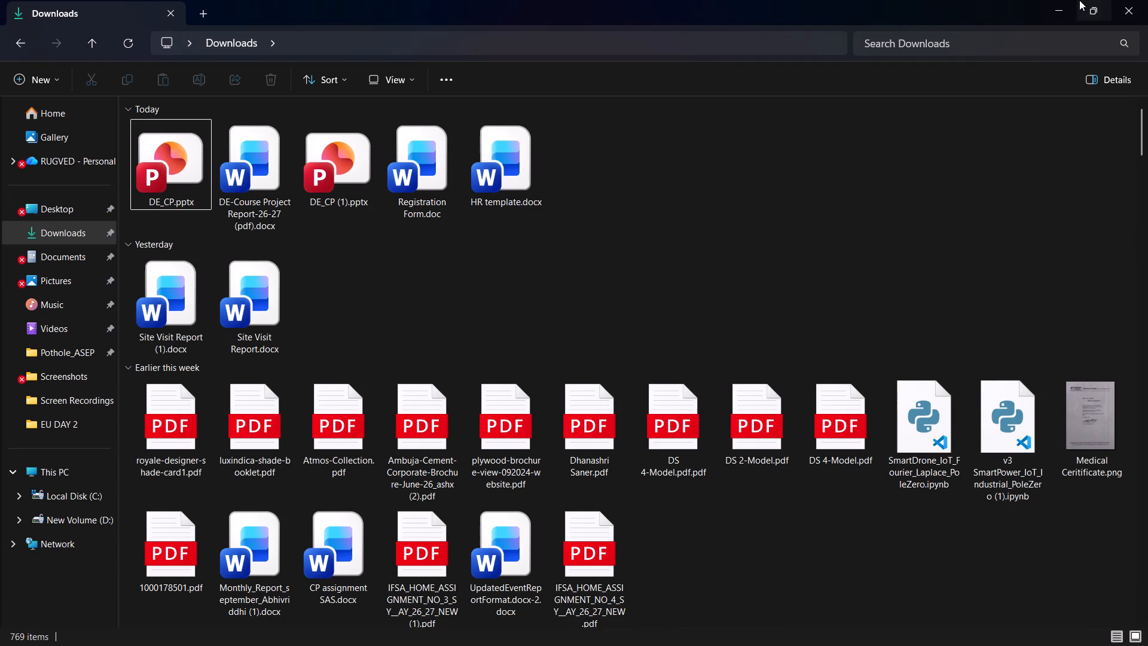
click(1077, 10)
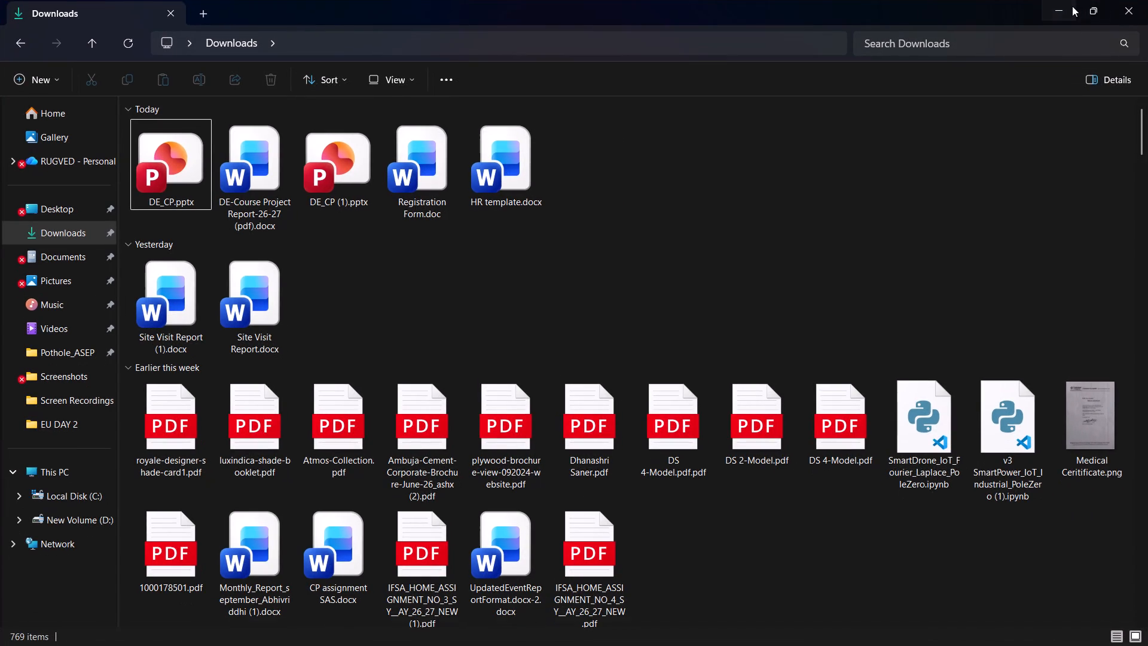
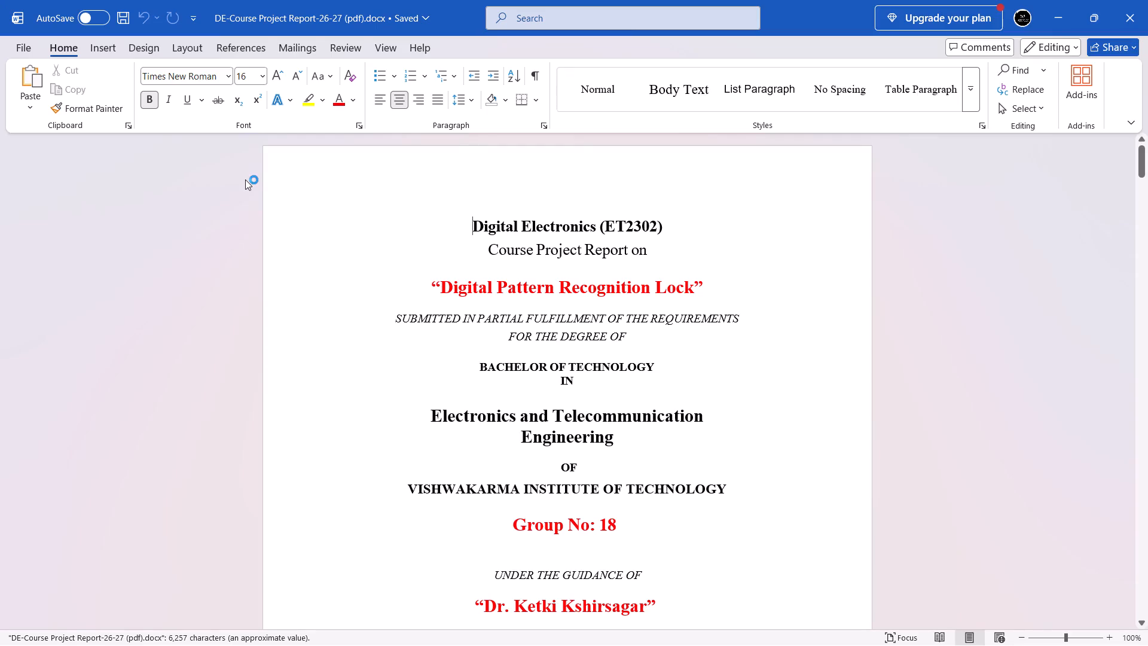
Skim through the pages of the Digital Pattern Recognition Lock course project report, return to its title page and minimize the document.
scroll(402, 374, down, 2)
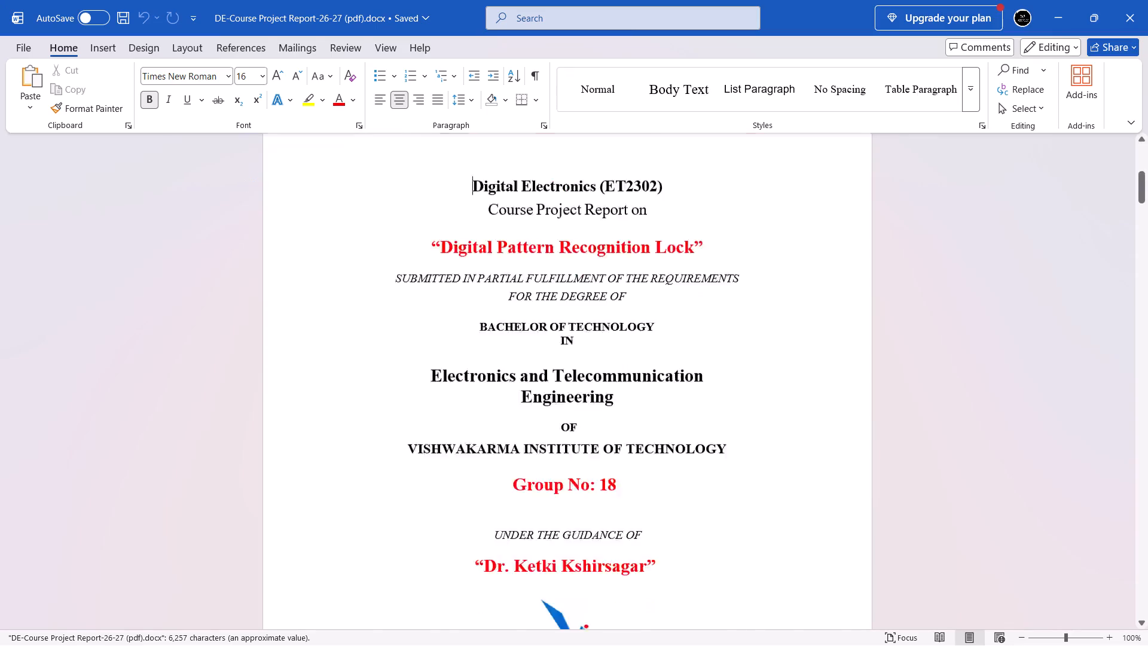
scroll(402, 374, down, 18)
scroll(402, 374, up, 5)
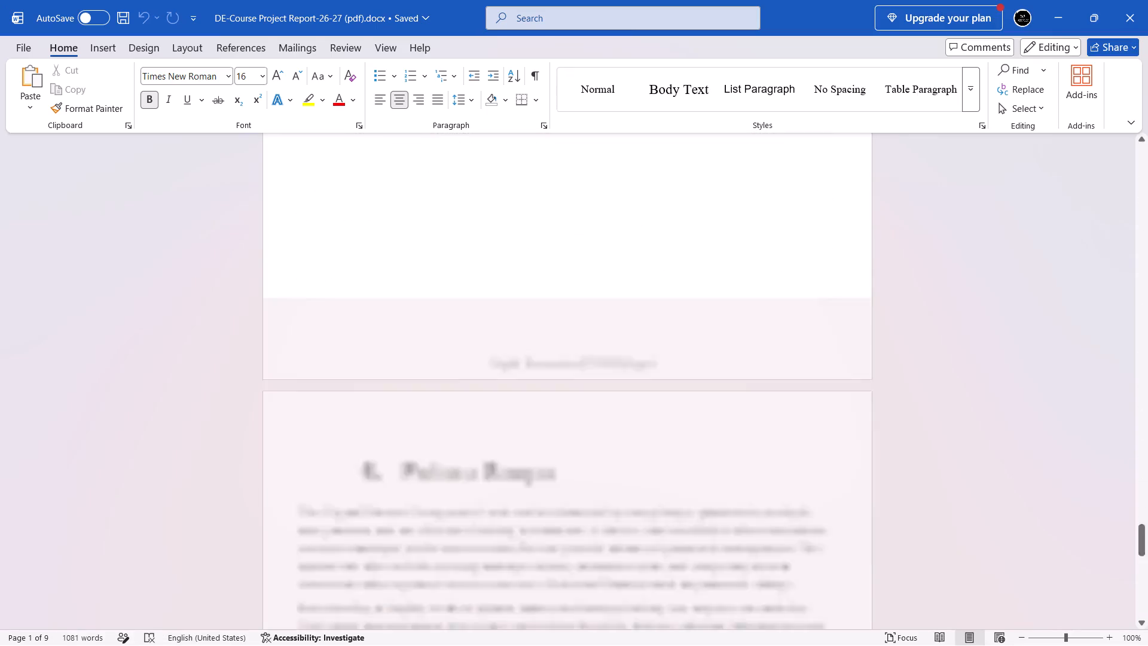
scroll(402, 374, up, 20)
scroll(402, 374, up, 5)
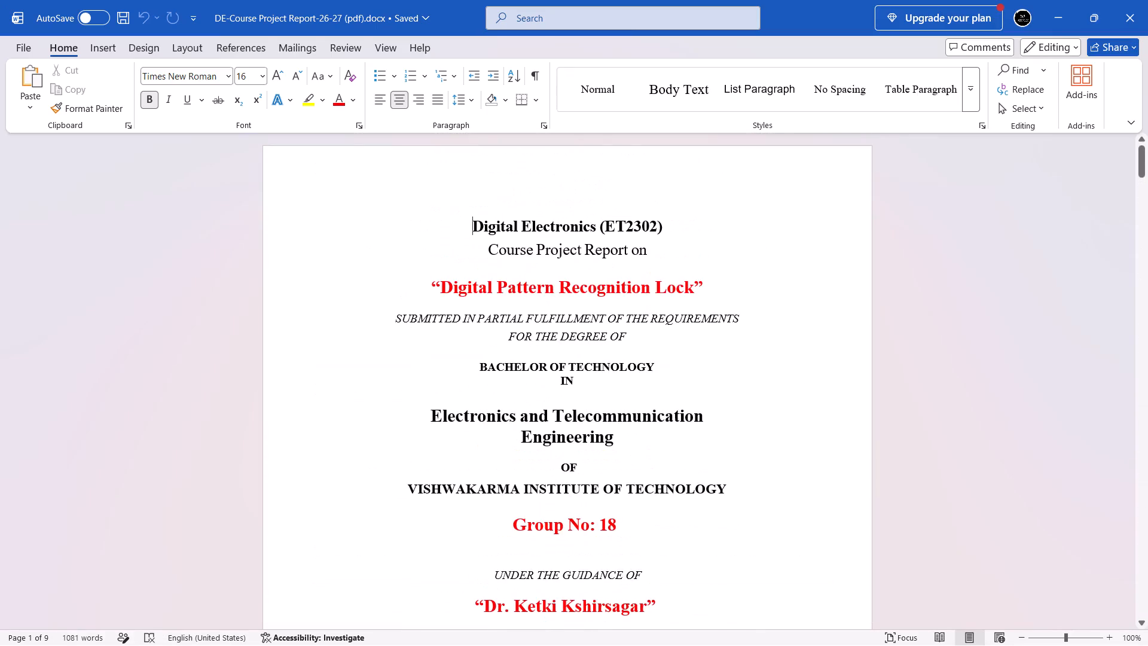
click(1065, 25)
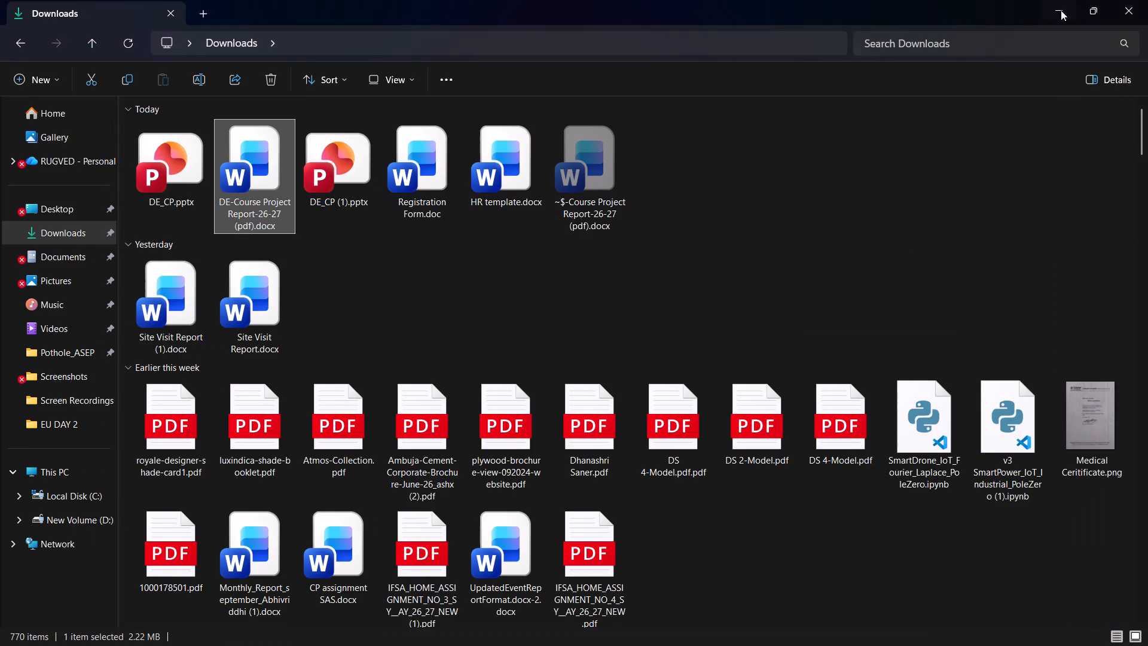
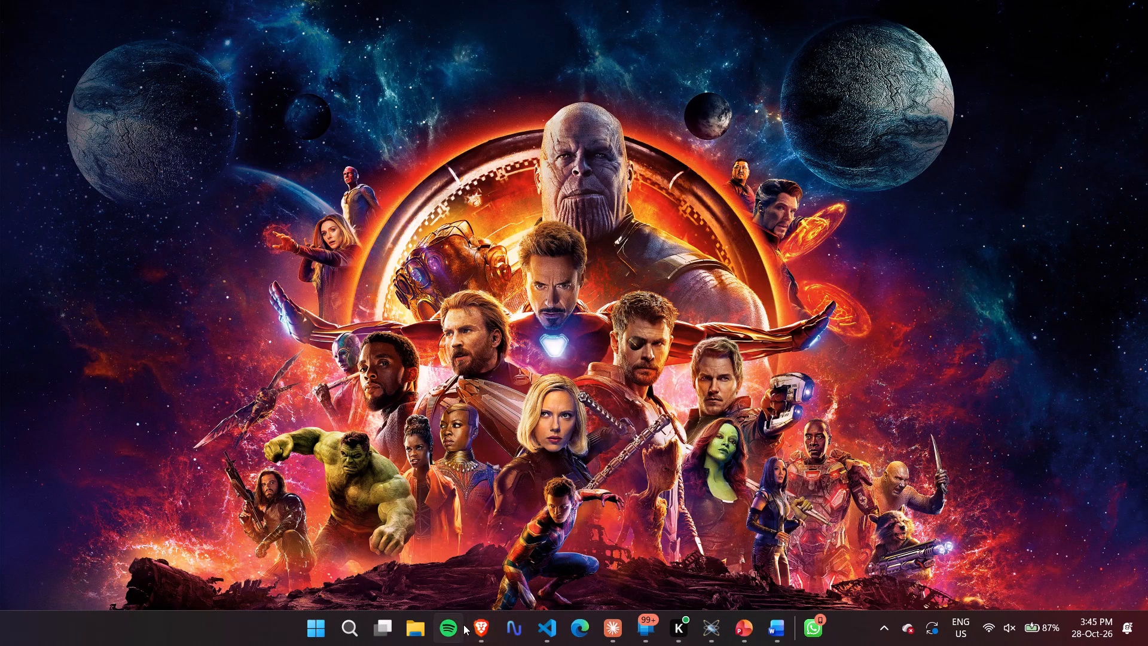
click(463, 624)
click(485, 631)
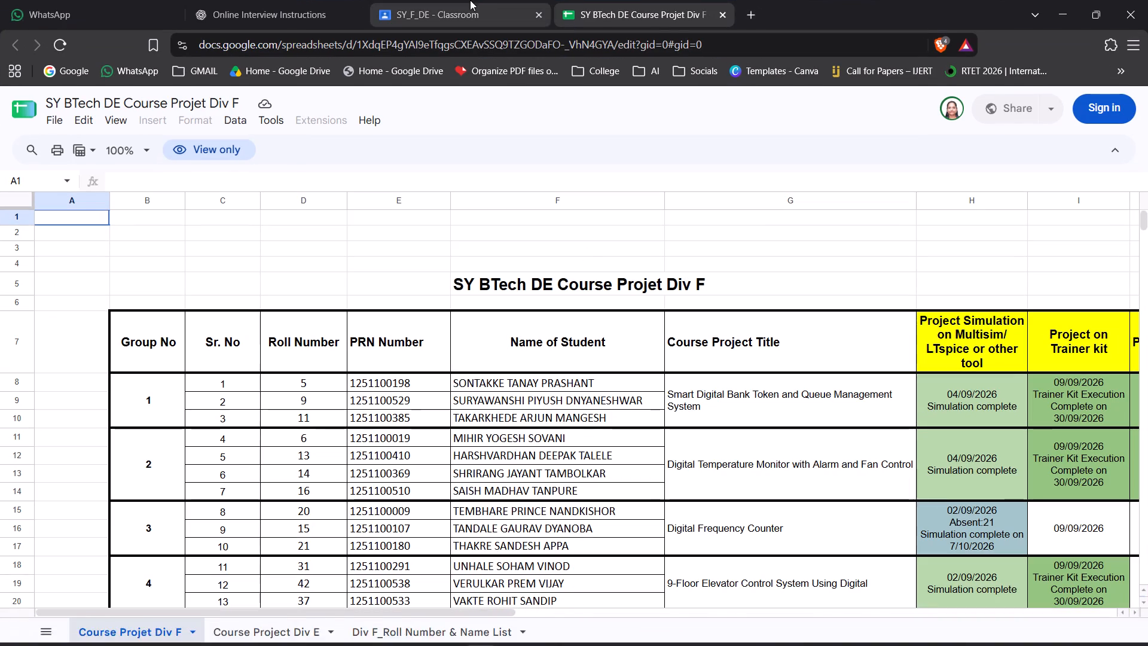
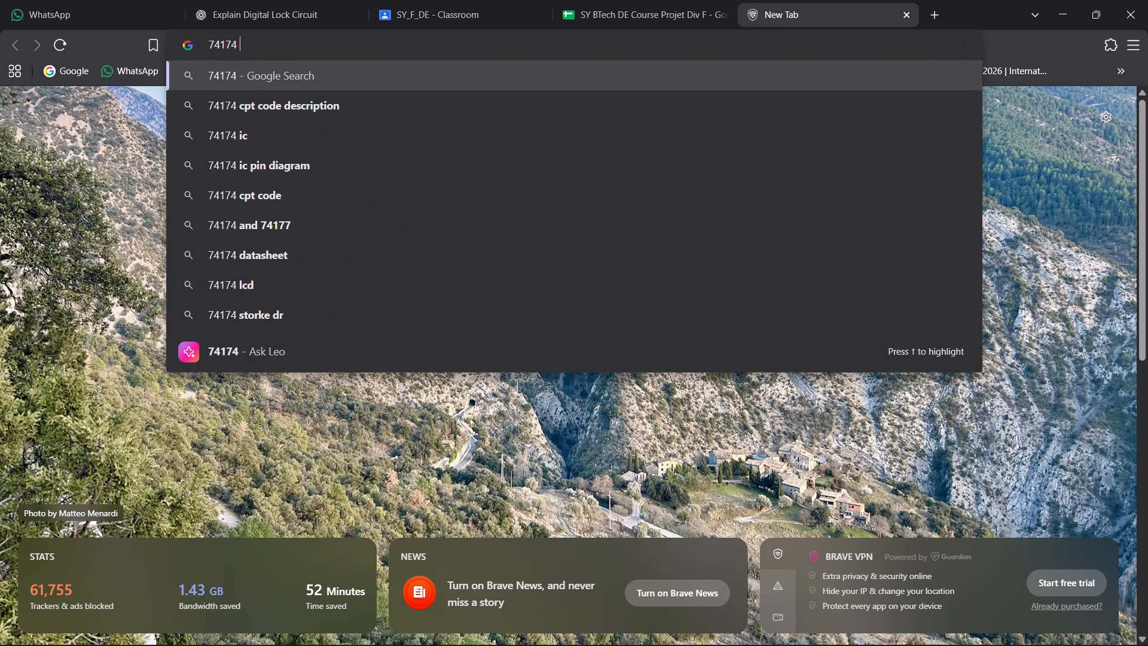
key(Down)
key(Down)
key(Down)
key(Return)
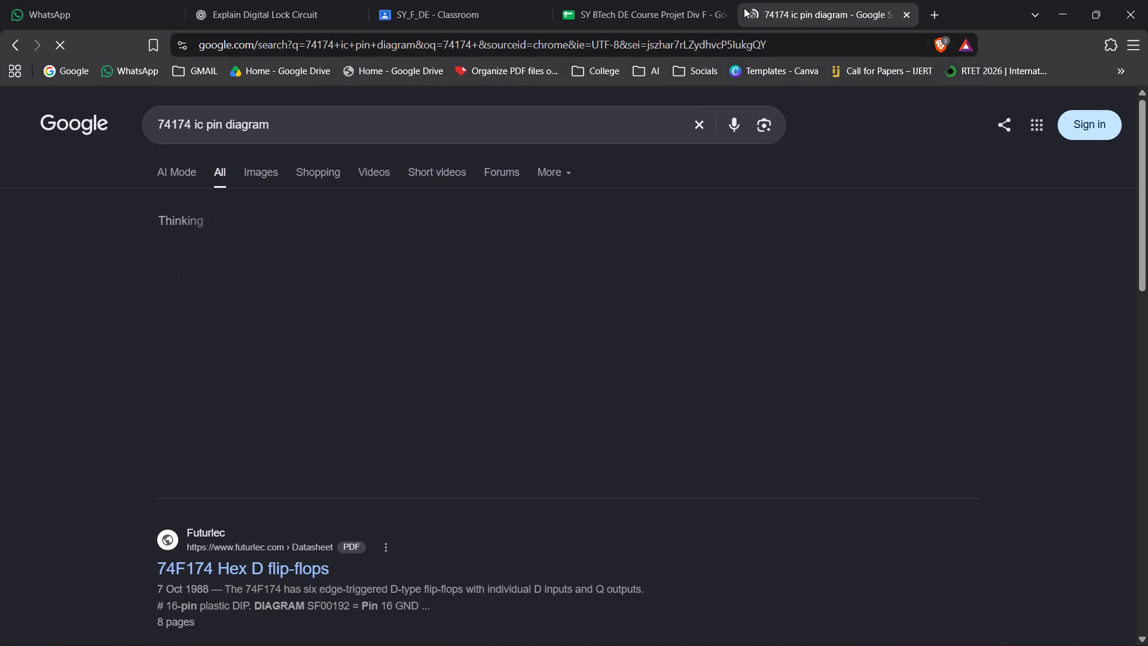
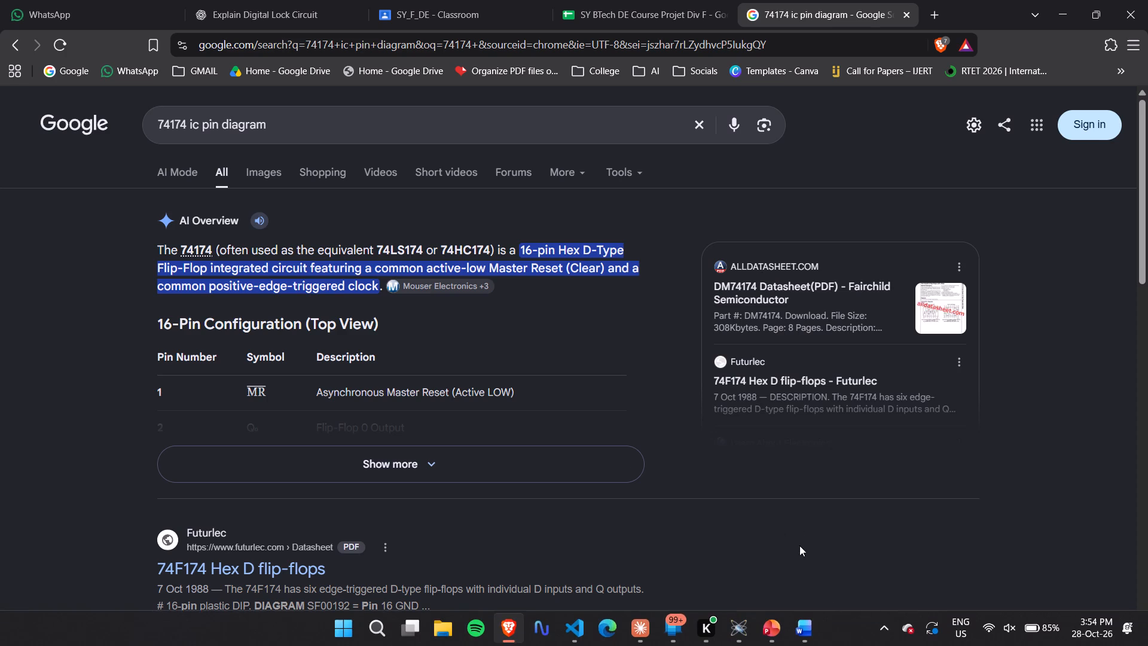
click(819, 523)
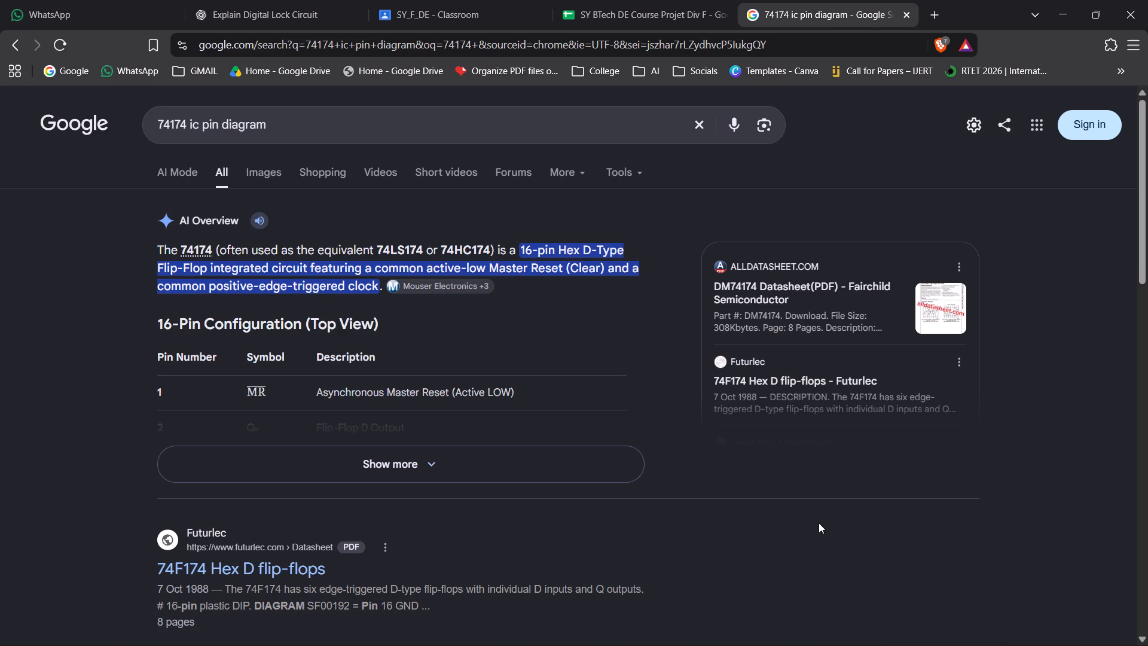
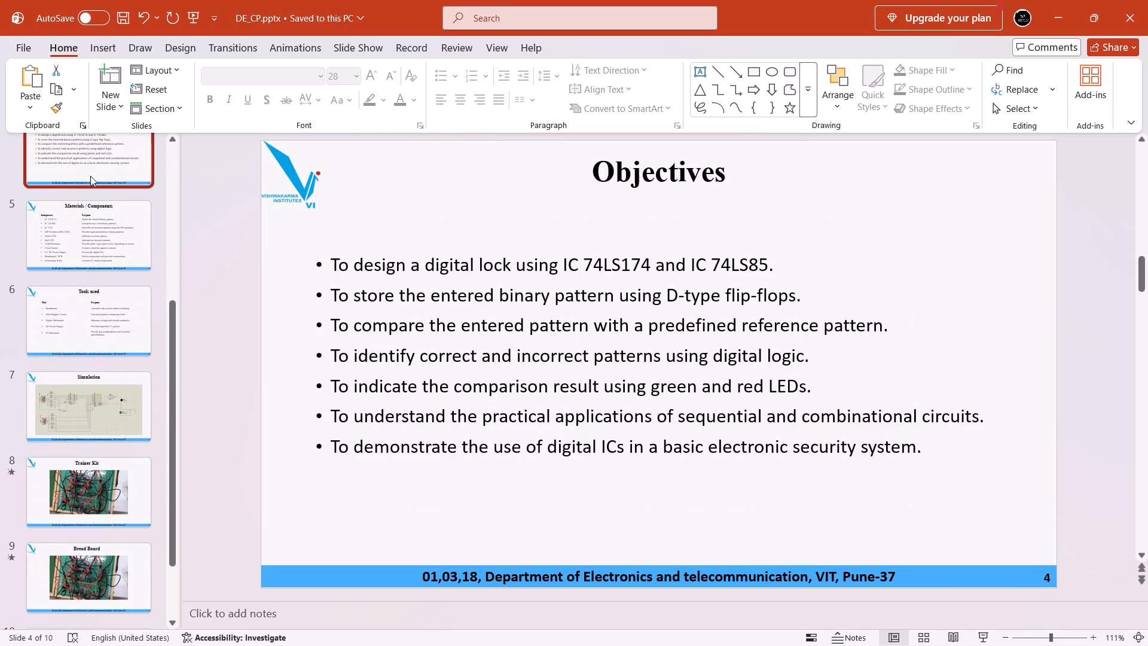
Look through the presentation's slides from Introduction and Objectives to Trainer Kit.
scroll(77, 248, up, 1)
click(79, 329)
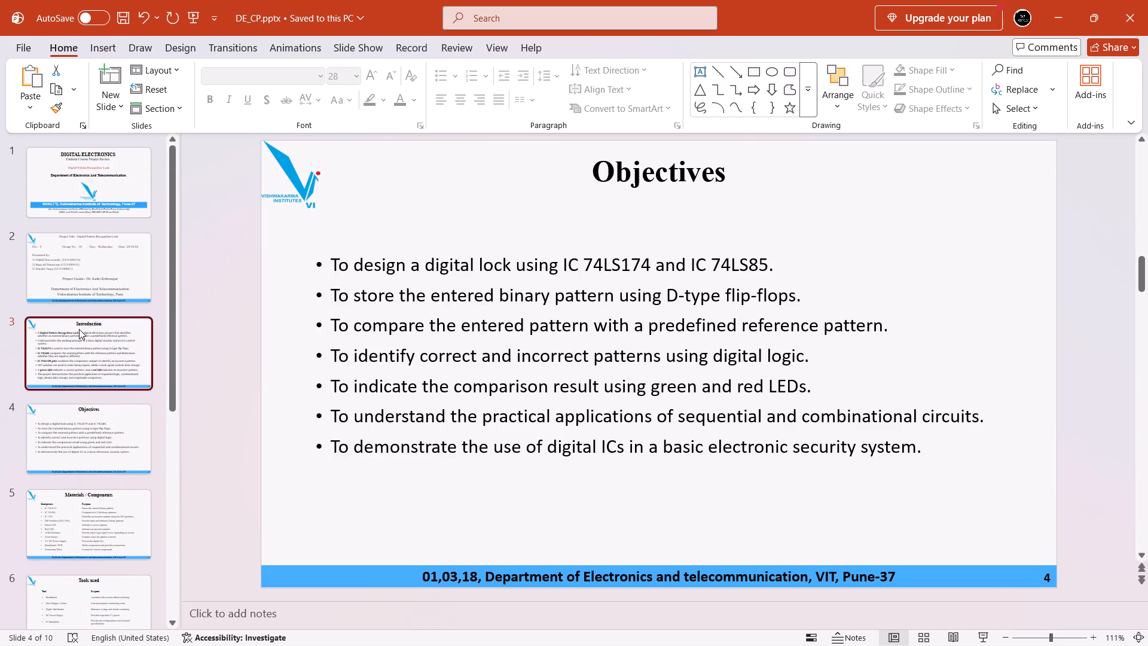
click(72, 450)
scroll(72, 450, down, 2)
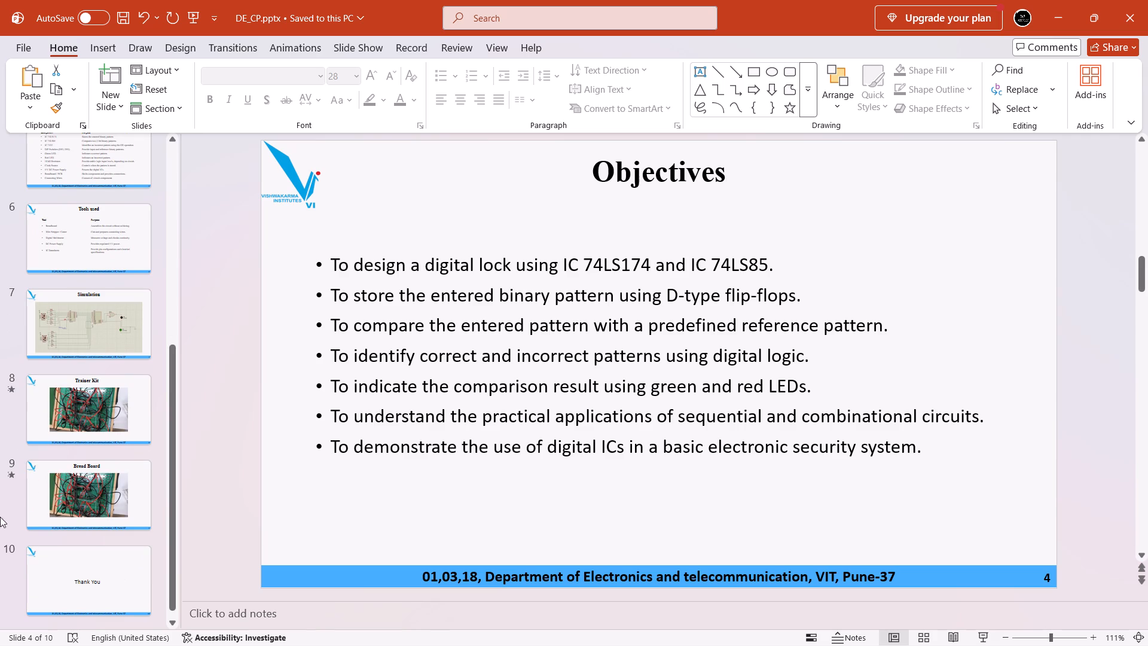
click(588, 388)
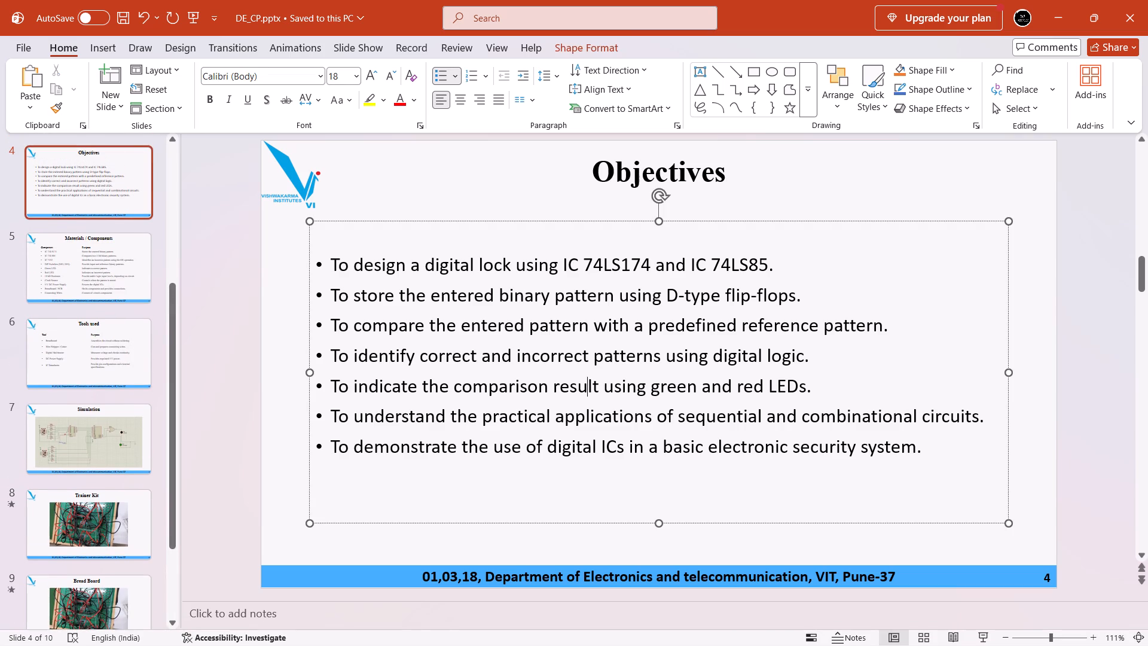
click(120, 444)
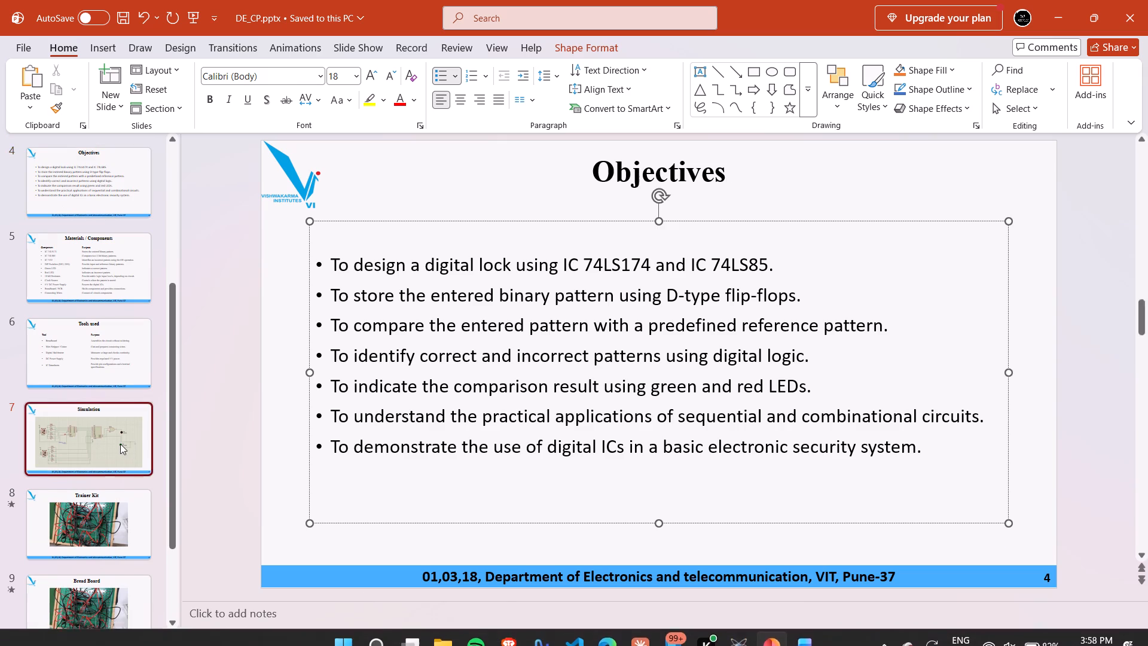
scroll(120, 444, down, 2)
click(103, 394)
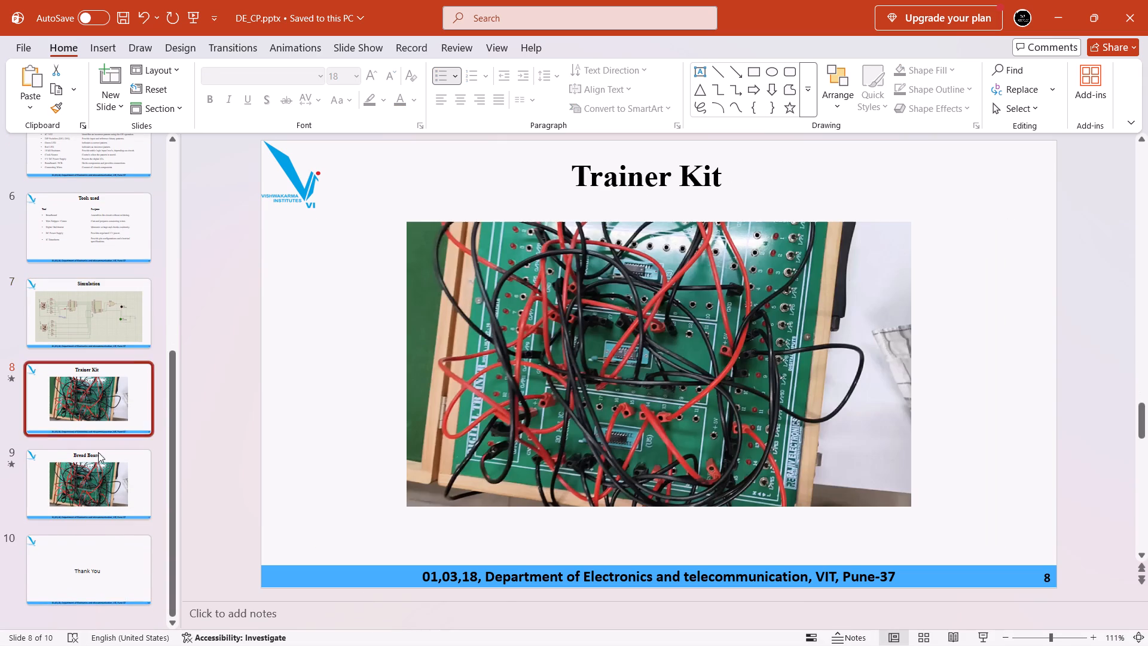
Replace the video on the Bread Board slide with "WhatsApp Video 2026-10-28 at 3.57.28 PM.mp4" from the Downloads folder.
click(121, 471)
click(524, 434)
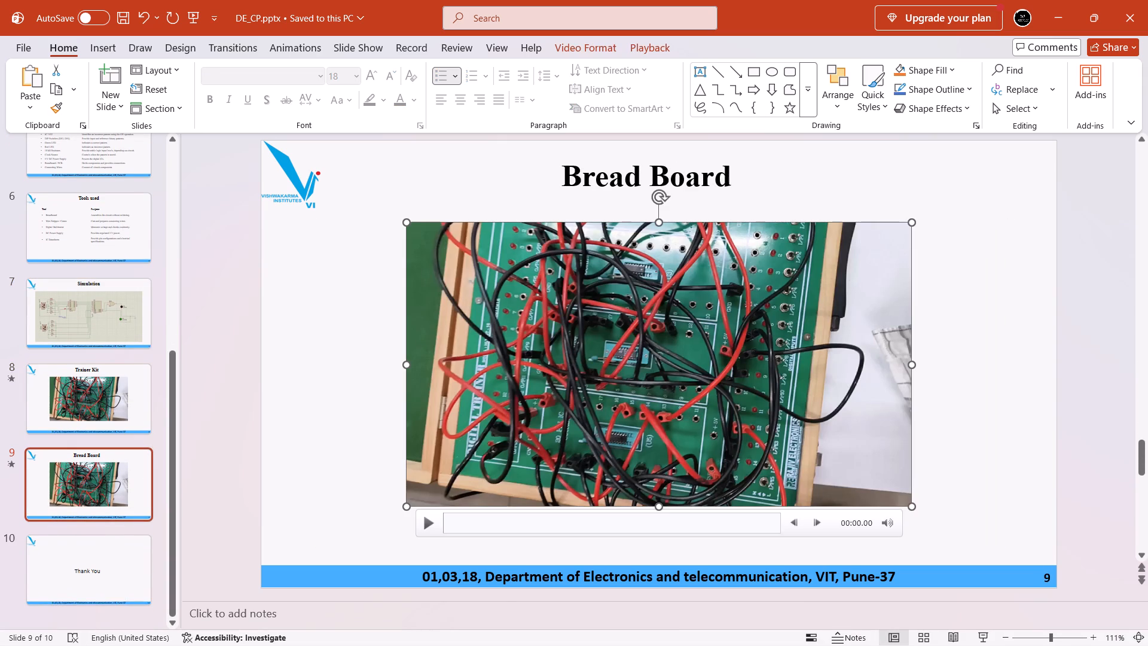
key(Delete)
click(622, 425)
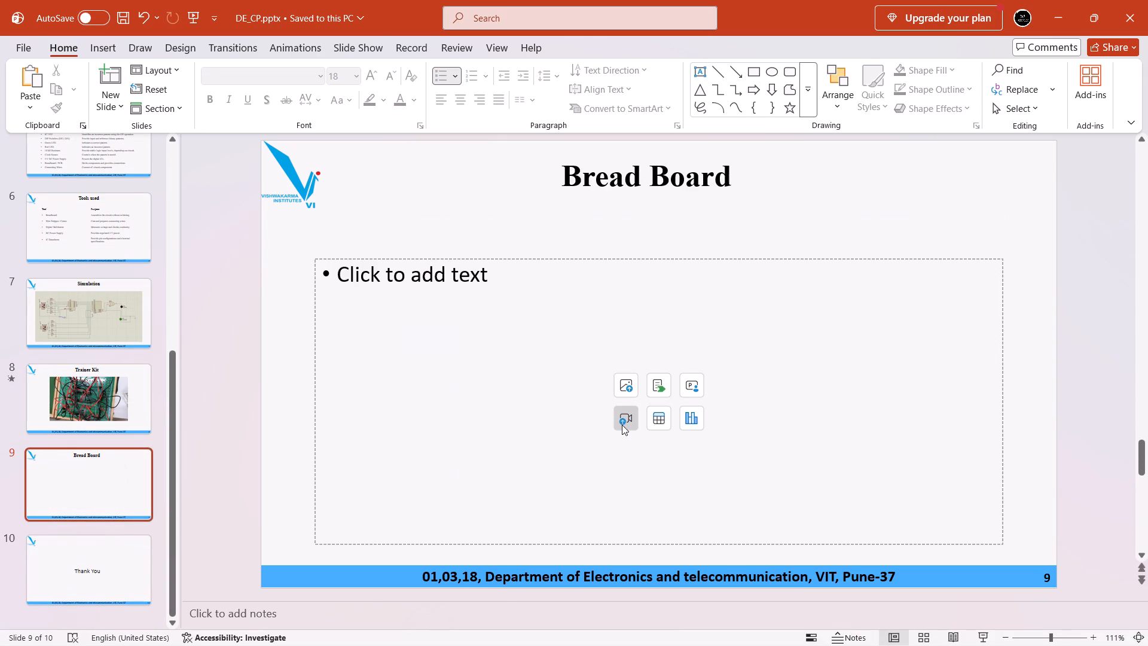
double_click(194, 169)
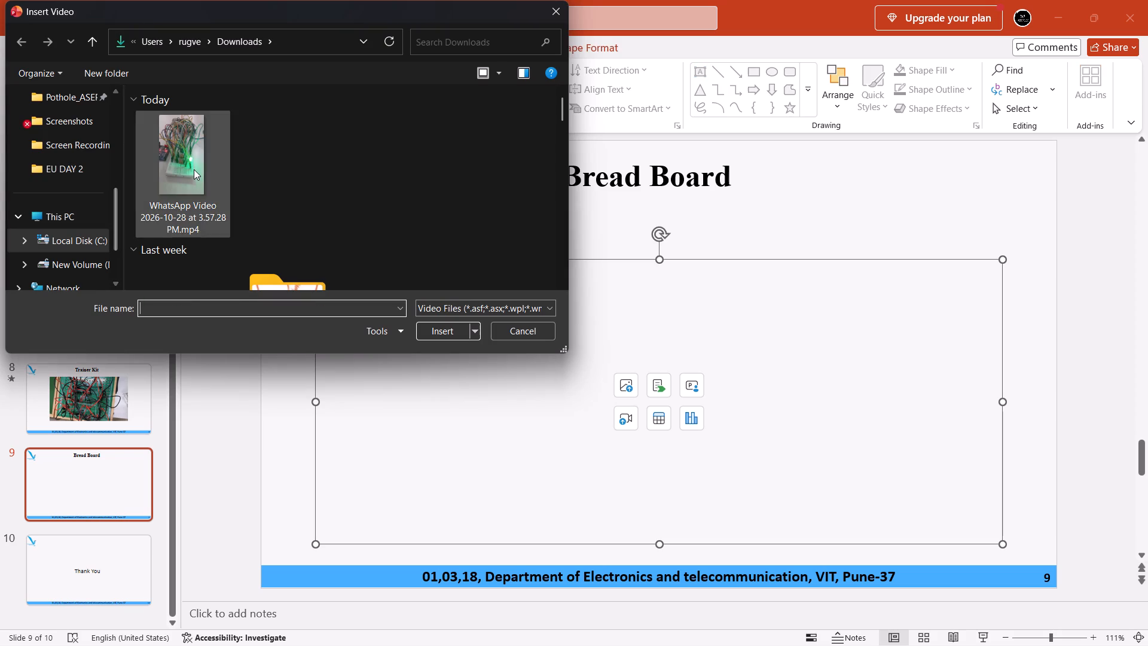
click(222, 371)
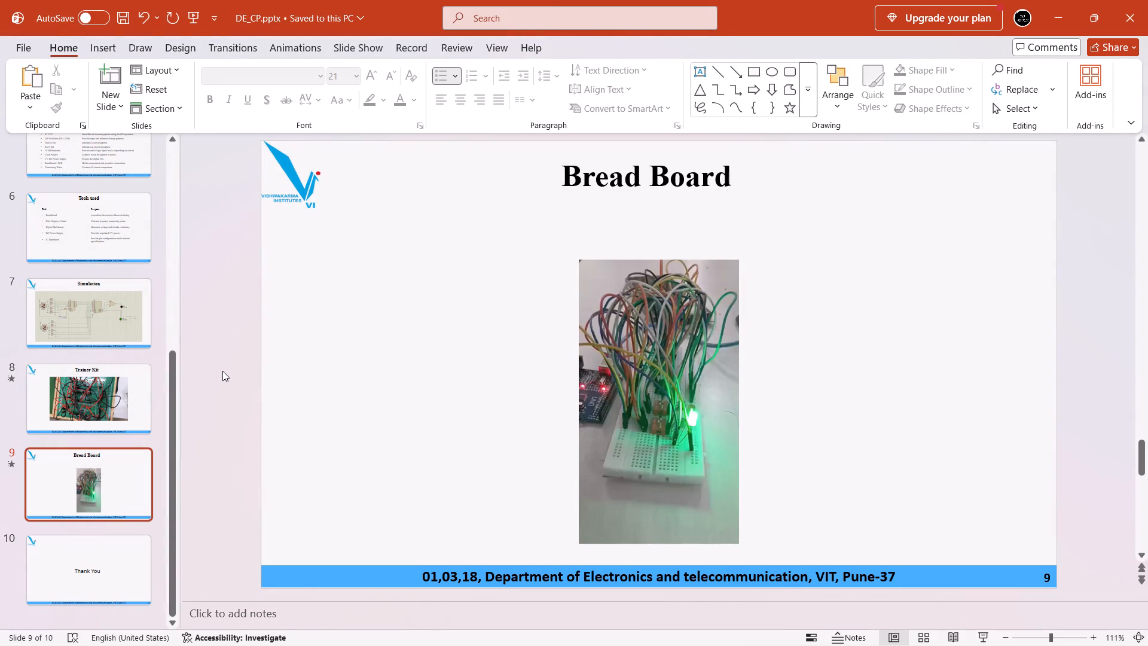
Save the DE_CP.pptx presentation.
key(ctrl+s)
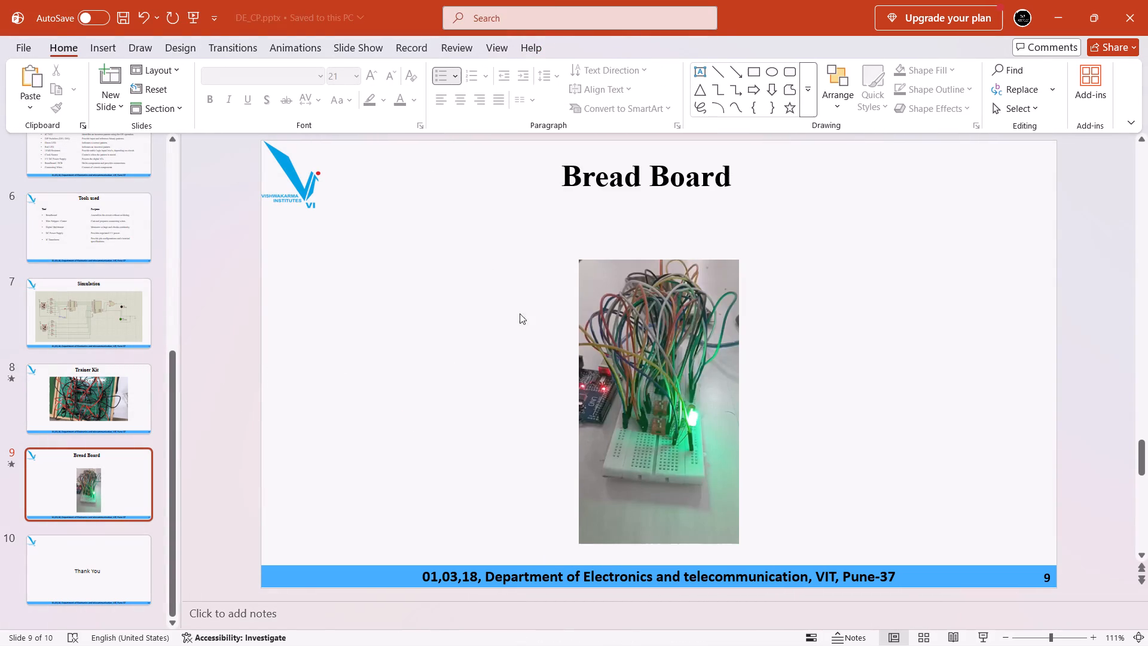
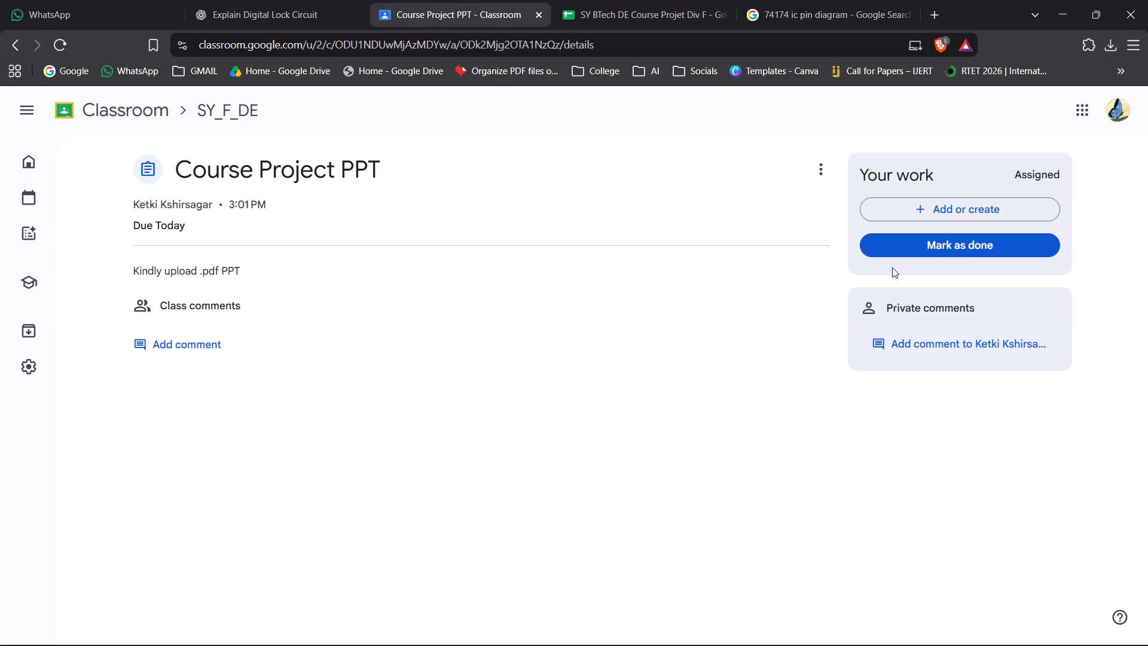
Upload DE_CP.pptx from the Downloads folder as an attachment to the Course Project PPT assignment.
click(967, 212)
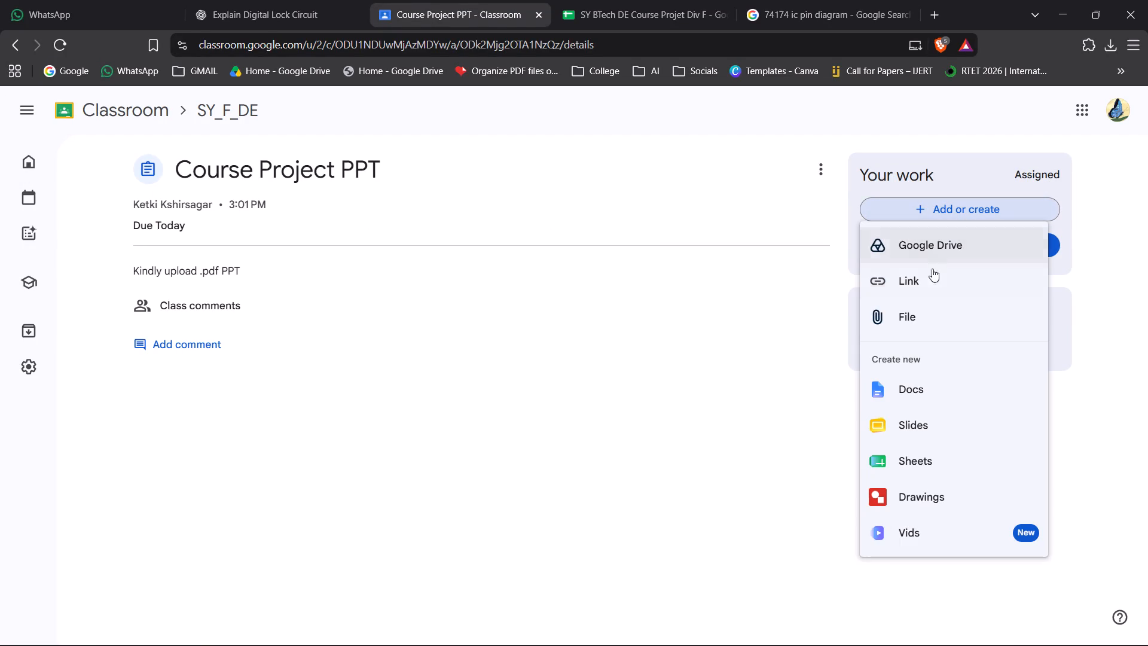
click(918, 306)
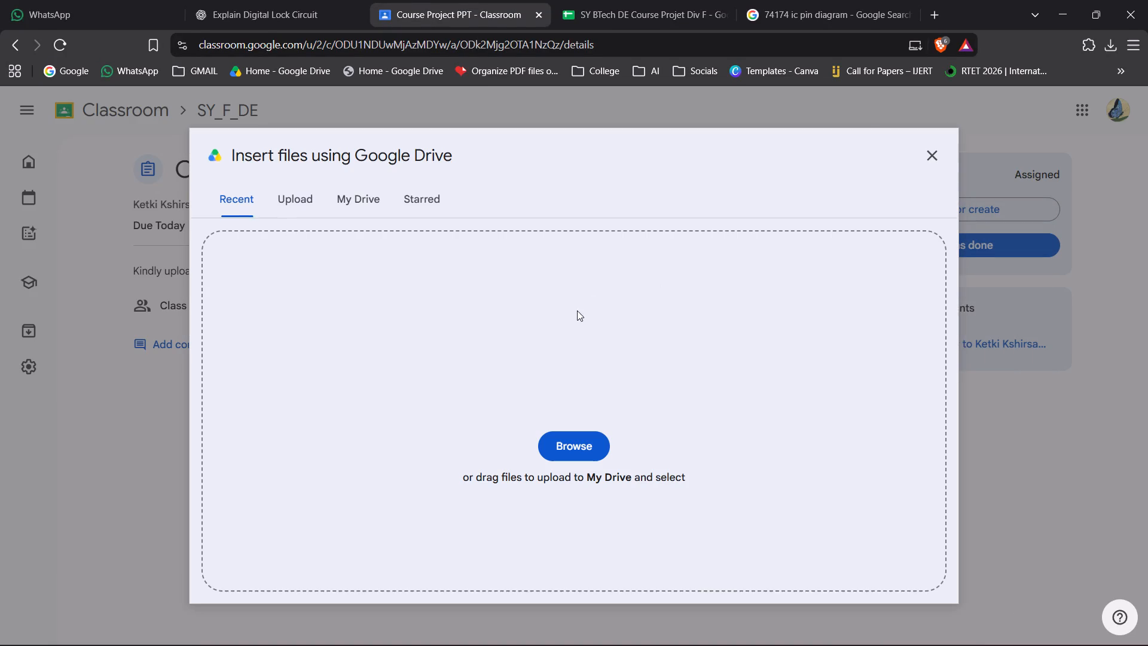
click(572, 432)
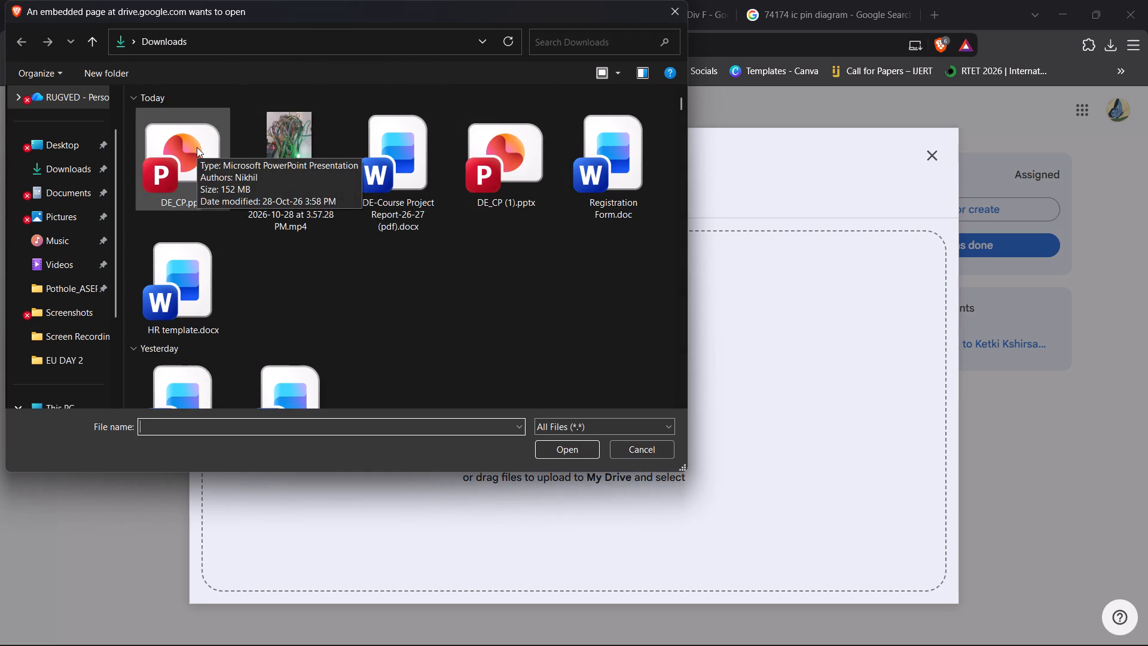
double_click(197, 147)
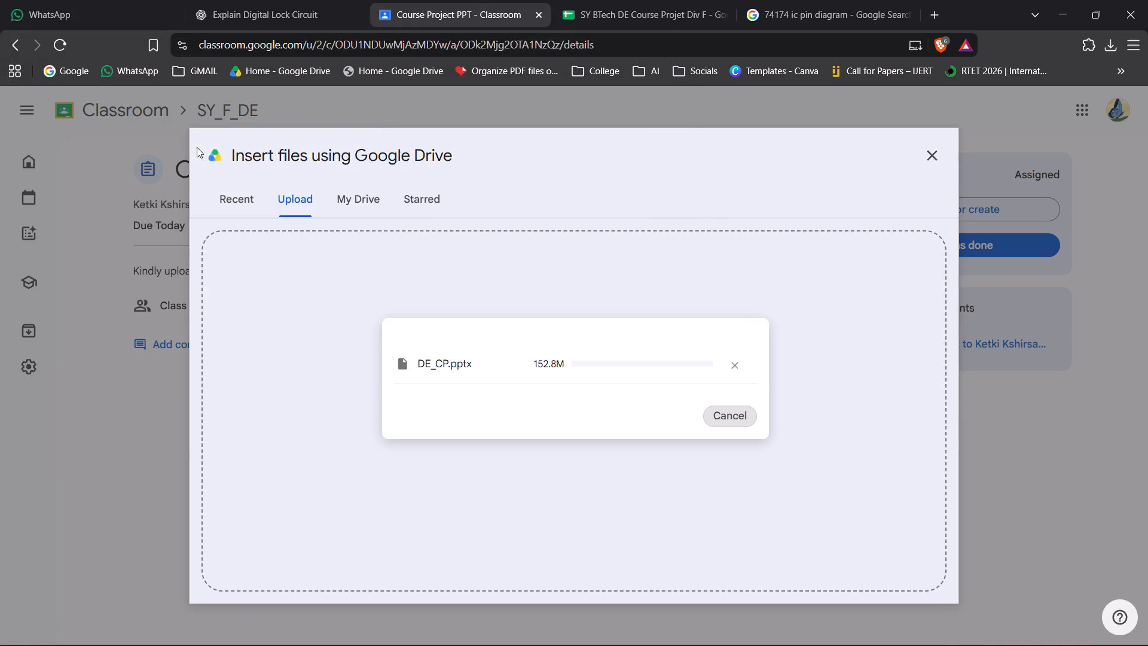